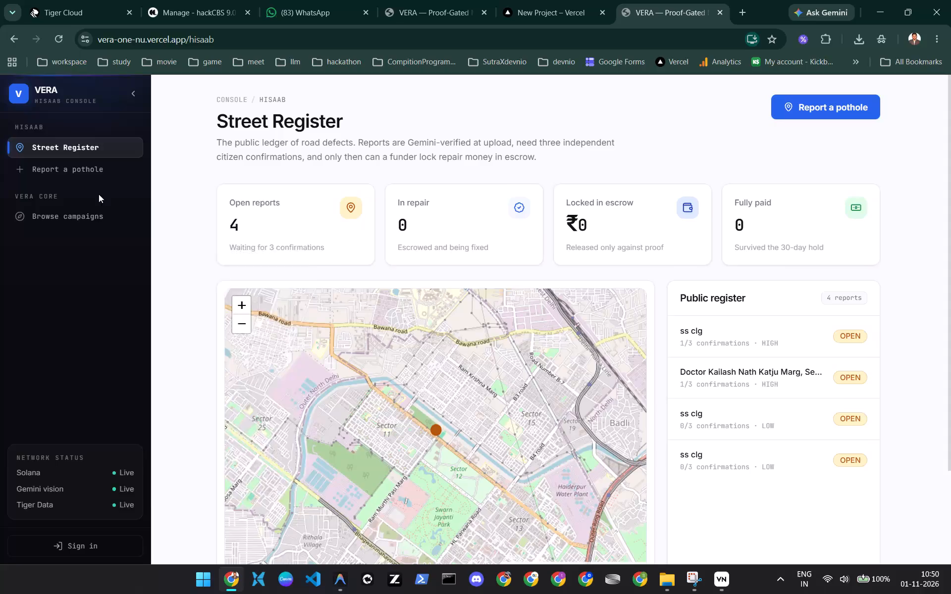
Collapse the Hisaab console sidebar and go back to the VERA home page to open the sign-in page.
click(135, 96)
scroll(85, 147, right, 8)
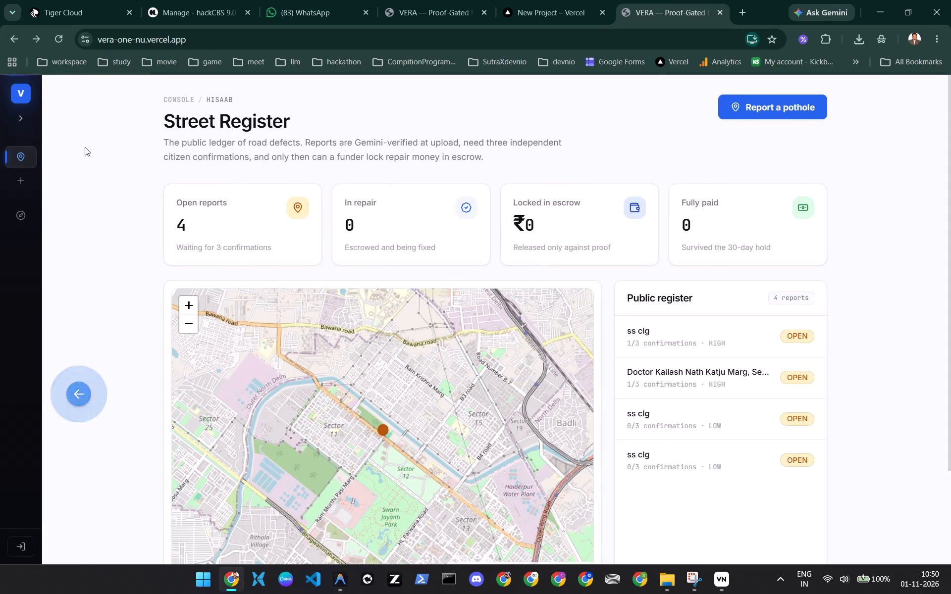
click(773, 116)
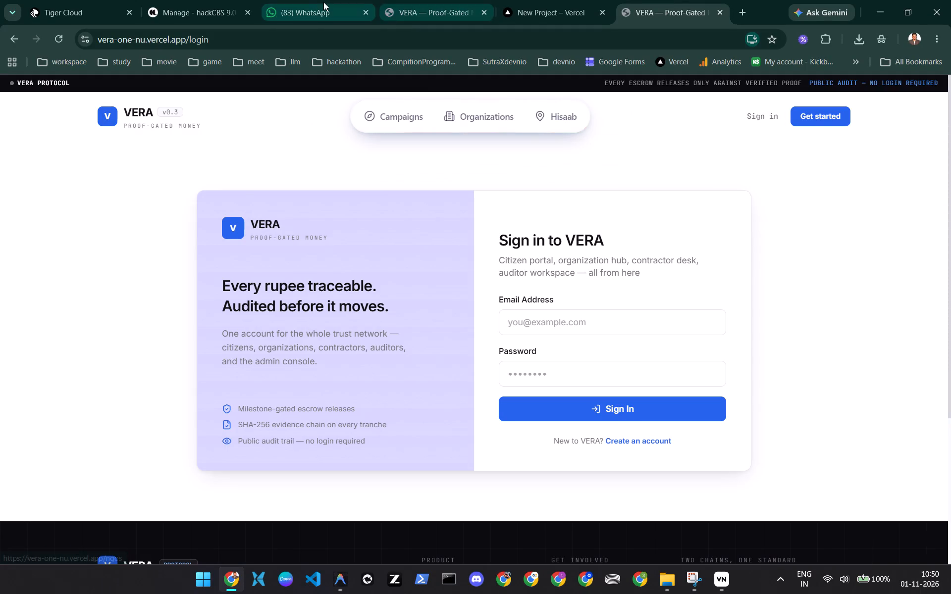
Try to open the Organizations page in the trycloudflare copy of VERA and close that browser tab.
click(448, 5)
click(450, 125)
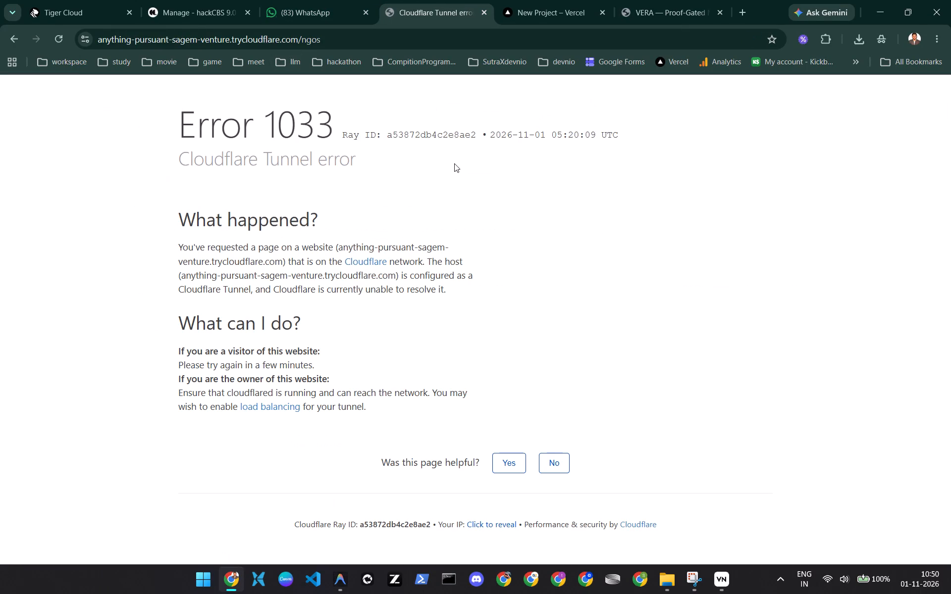
click(486, 15)
Return to the Vercel deployment of VERA and alternate repeatedly between the Campaigns and Organizations pages, ending on Hisaab.
click(574, 1)
click(464, 120)
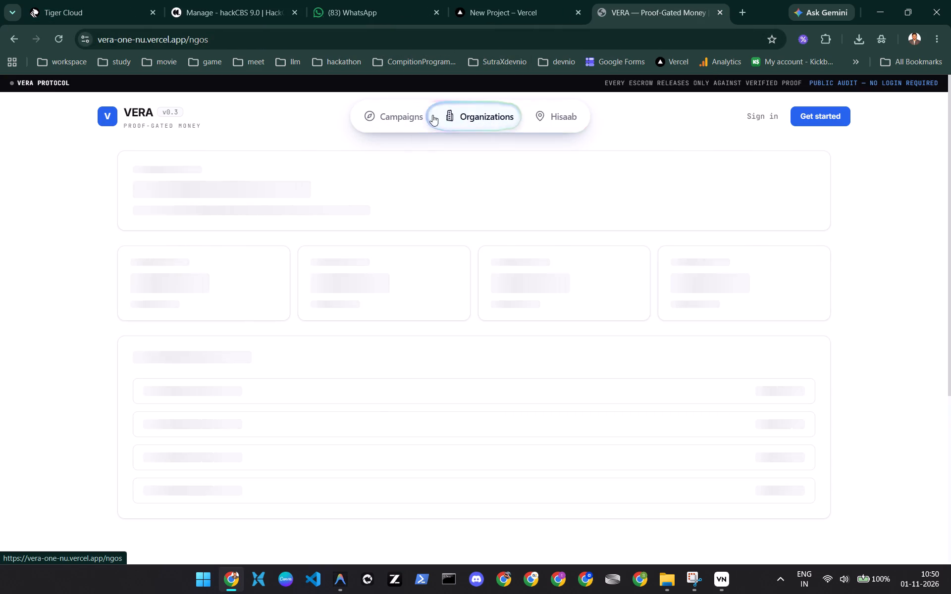
click(417, 115)
click(452, 119)
click(408, 115)
click(457, 118)
click(404, 116)
click(477, 115)
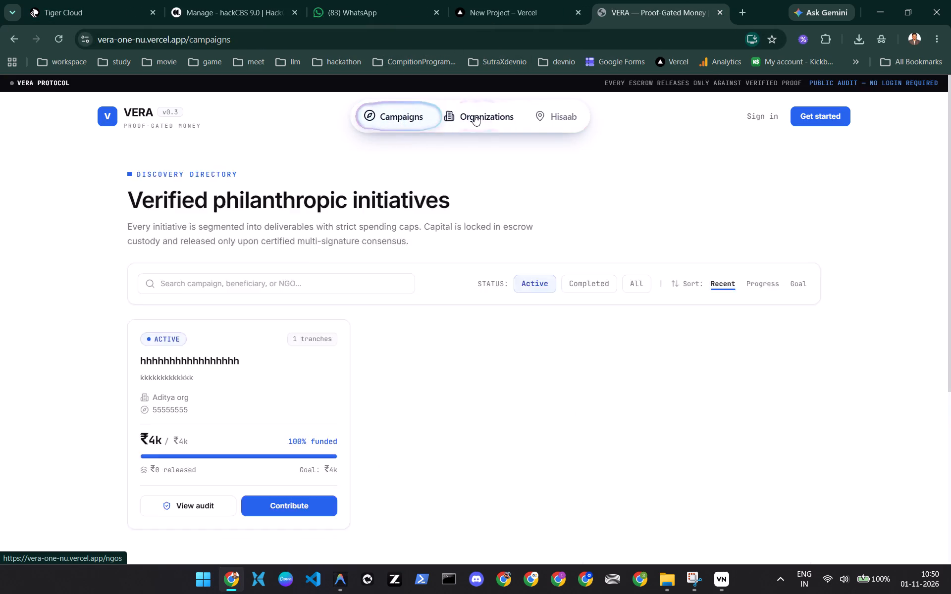
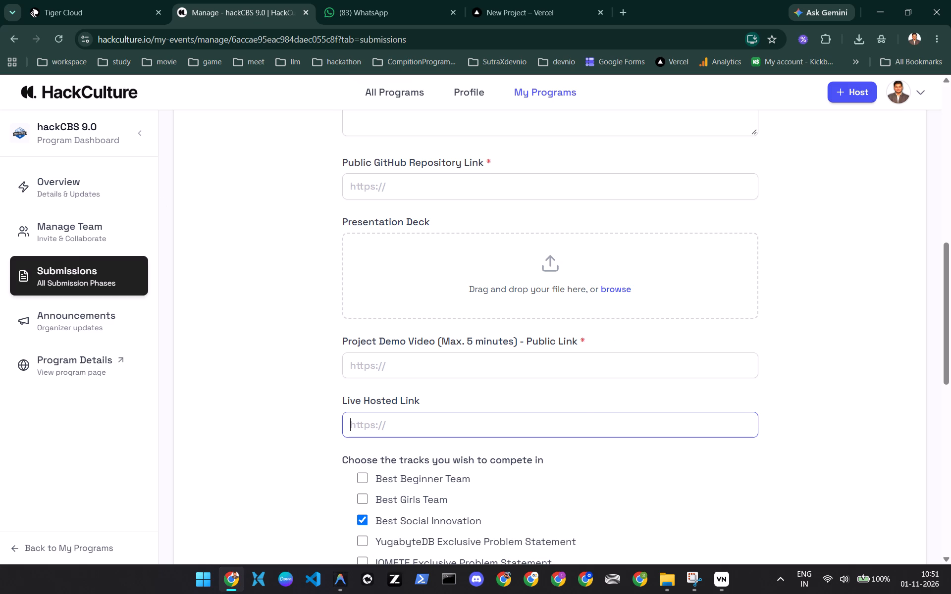
Close the Snipping Tool recording window and switch to the VN project "Nov 1, 2026" in a maximized window.
click(686, 588)
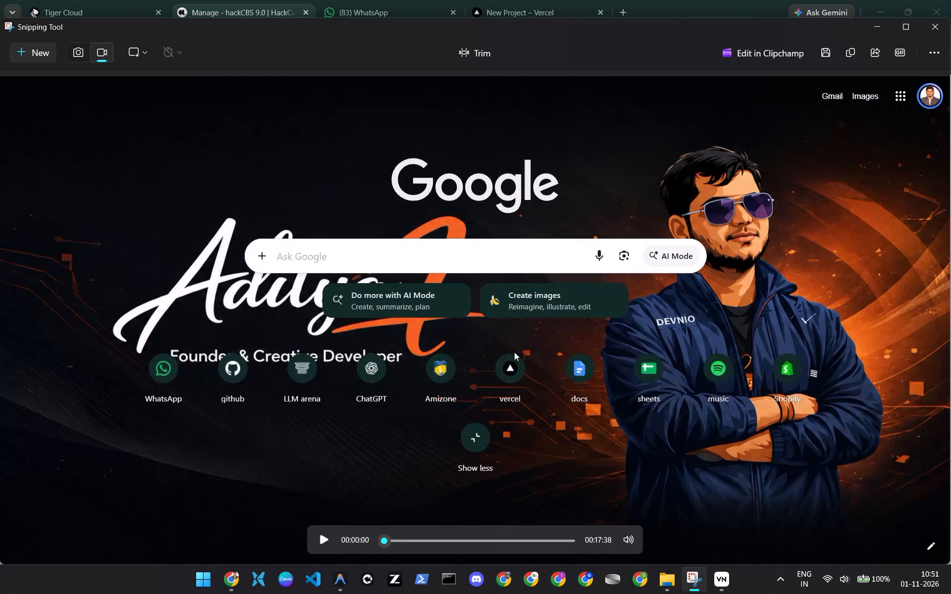
click(932, 34)
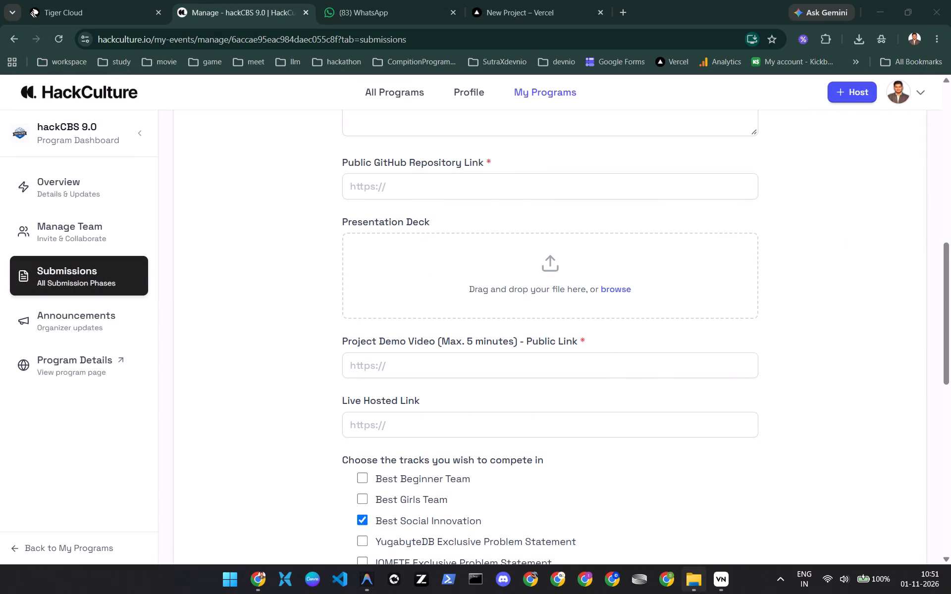
click(713, 589)
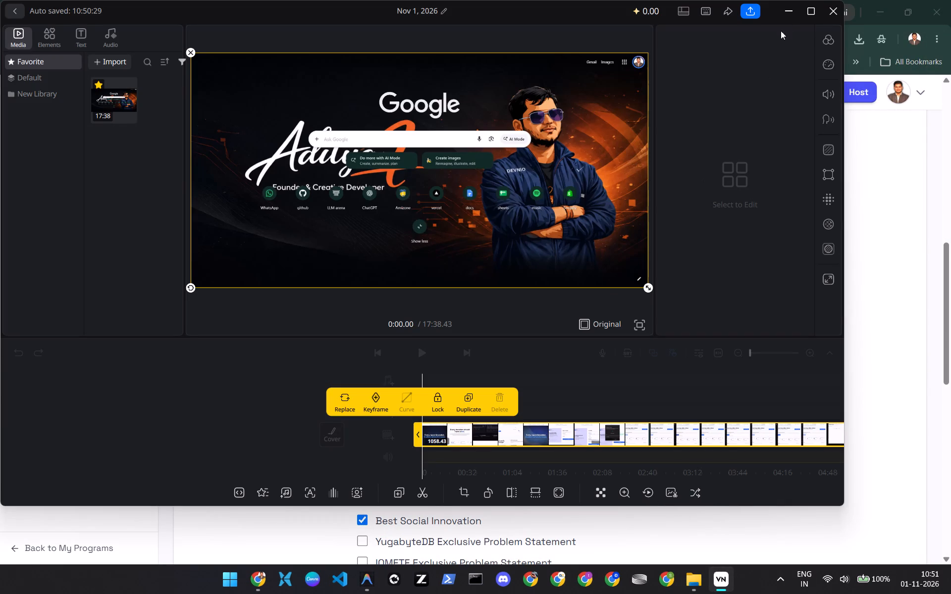
click(812, 13)
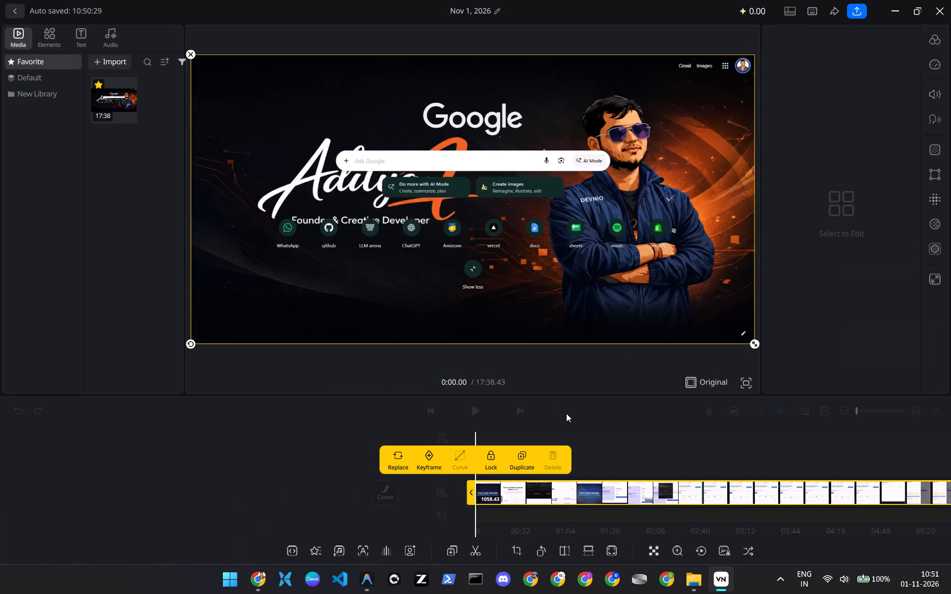
Split the screen recording at 0:05.85, just after the browser start page, and delete the opening segment before the cut.
scroll(476, 436, down, 2)
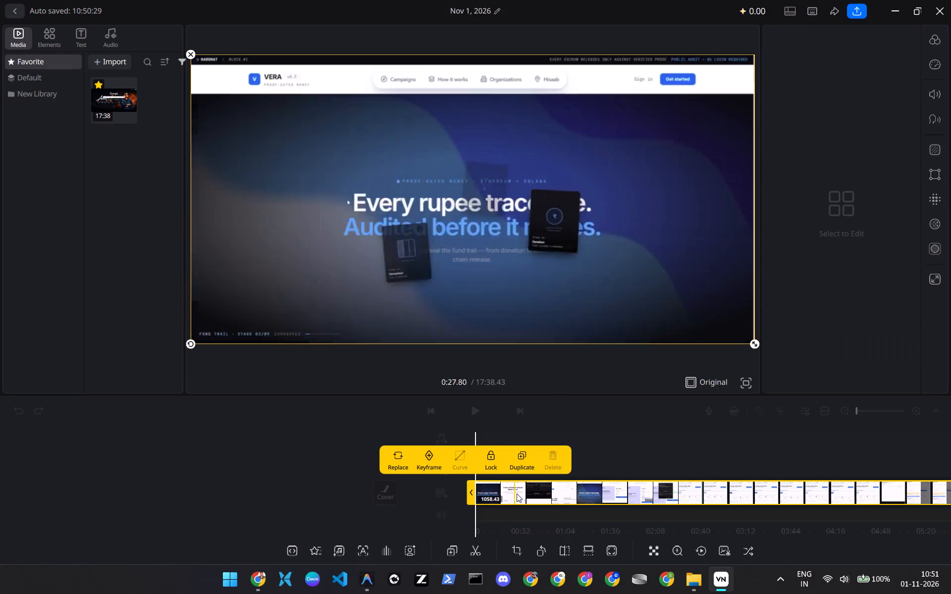
scroll(549, 481, down, 2)
scroll(549, 481, up, 4)
drag(662, 439, 634, 439)
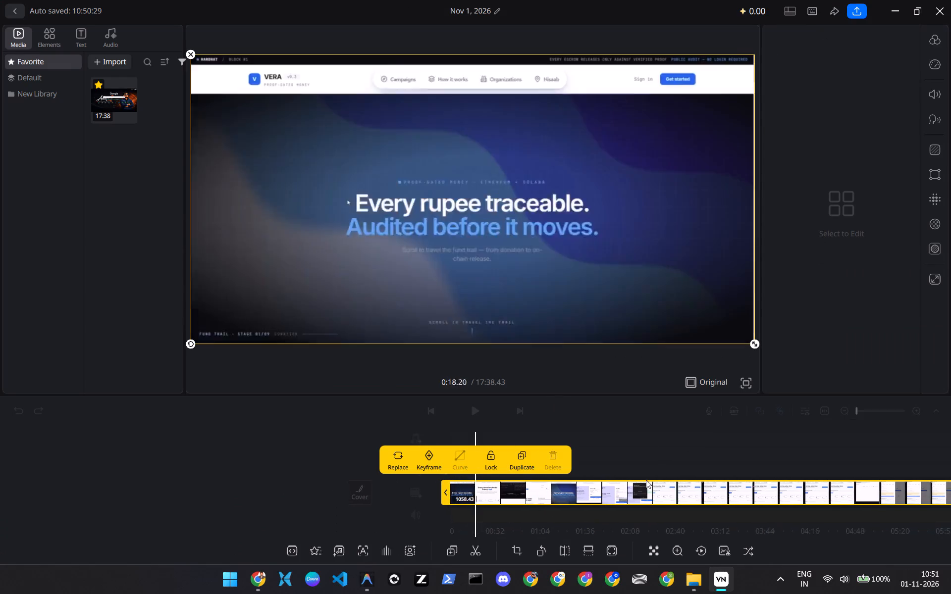
drag(639, 487, 612, 489)
ctrl+scroll(612, 489, up, 7)
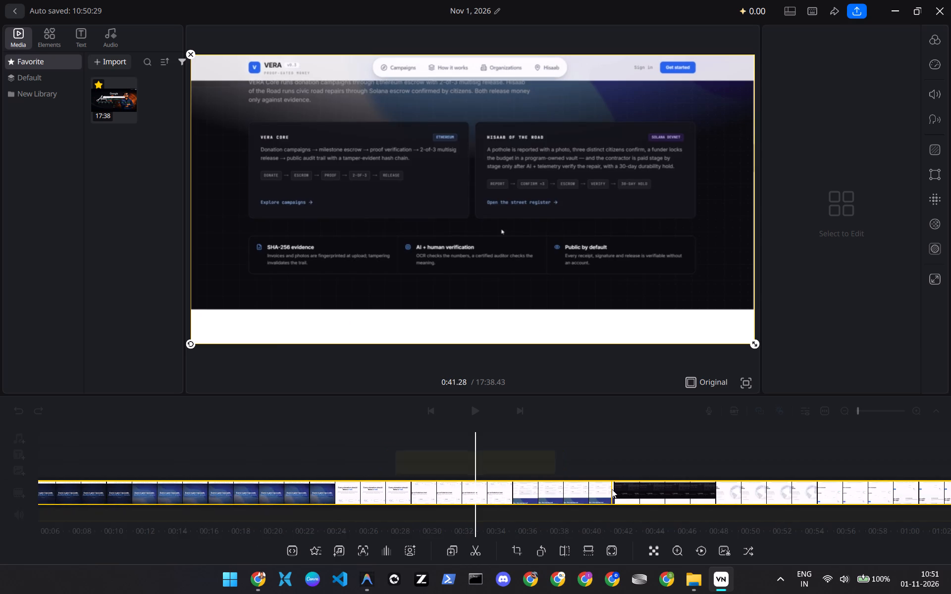
scroll(612, 489, right, 20)
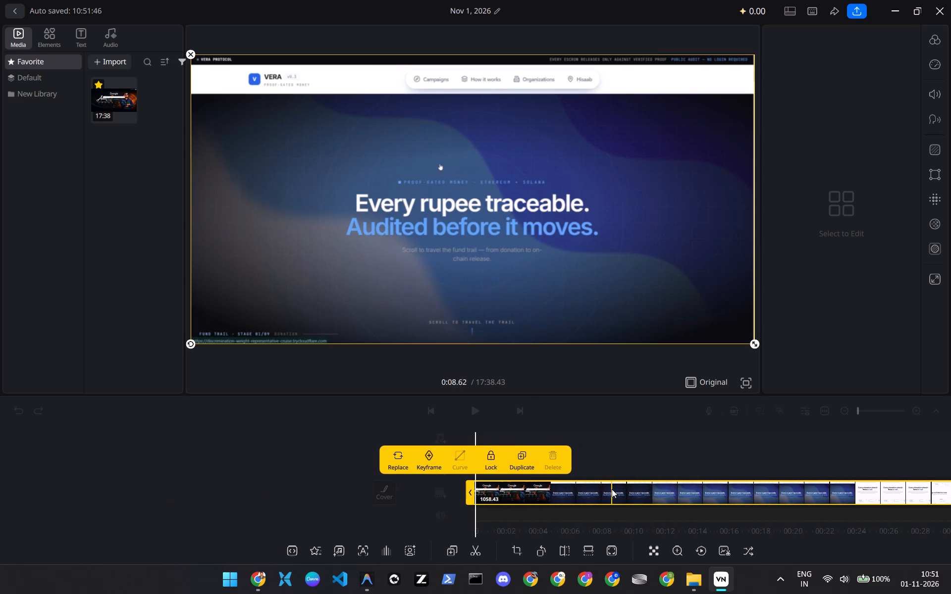
scroll(612, 489, right, 2)
click(596, 451)
scroll(567, 475, left, 3)
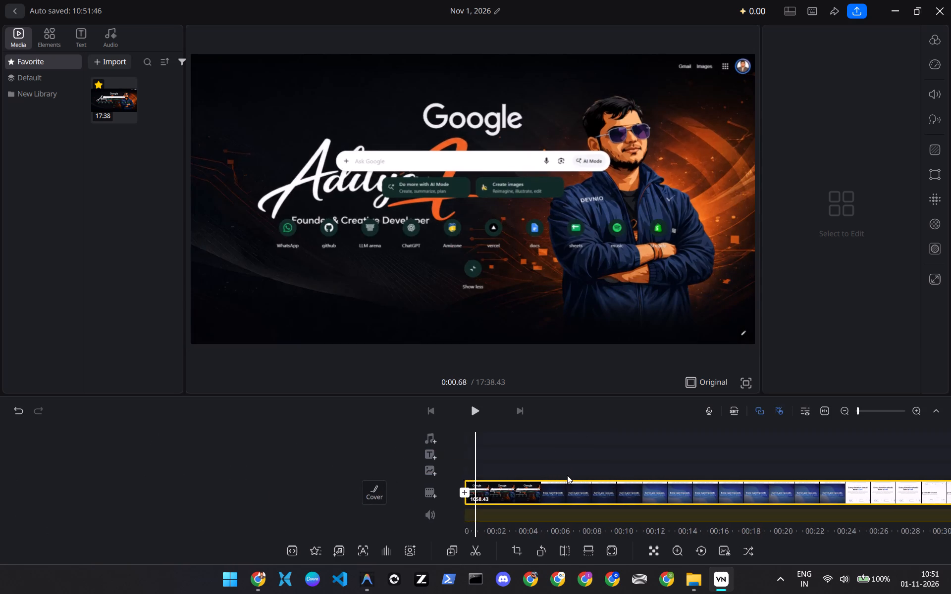
scroll(567, 475, left, 5)
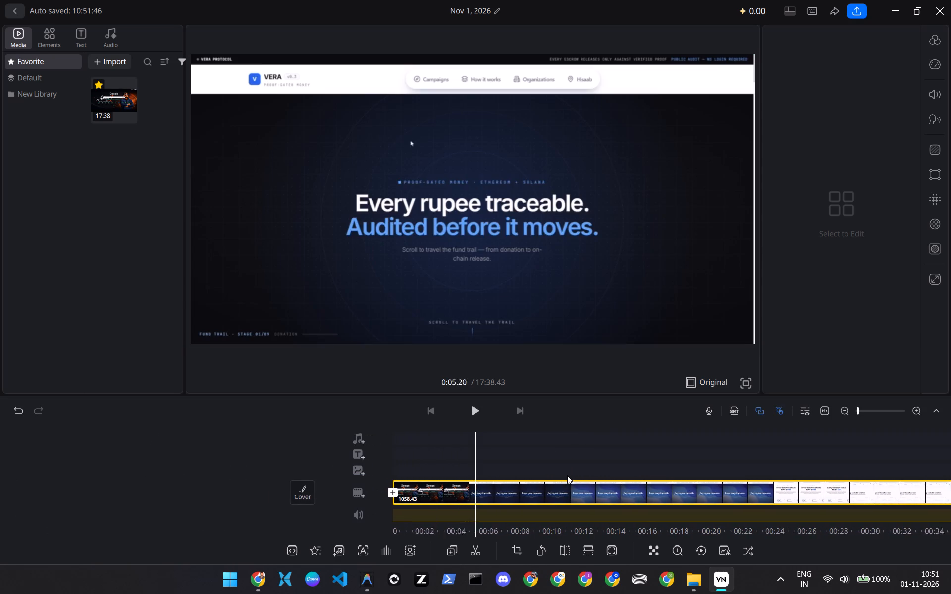
scroll(567, 475, left, 2)
scroll(567, 475, right, 1)
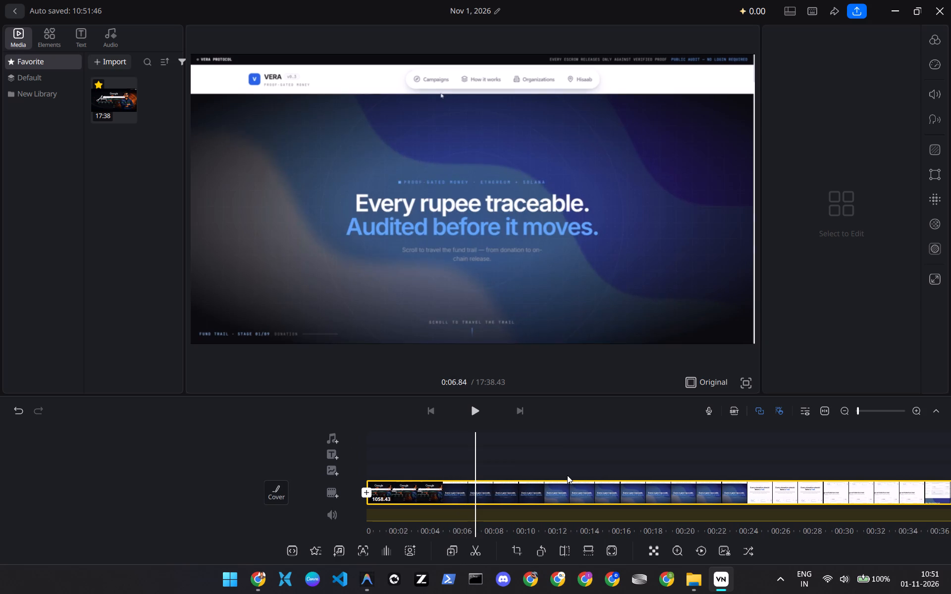
scroll(567, 475, right, 2)
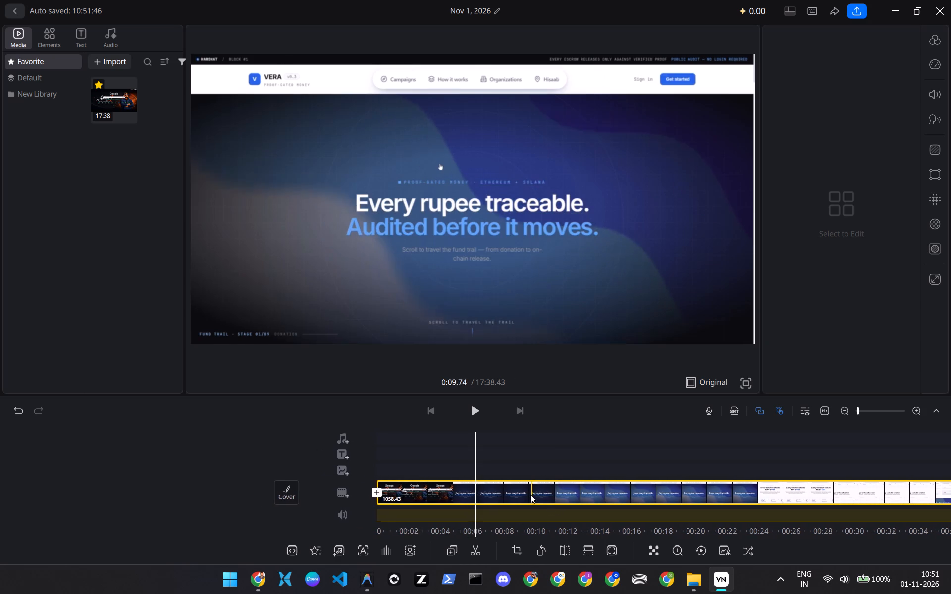
scroll(530, 495, right, 1)
click(476, 489)
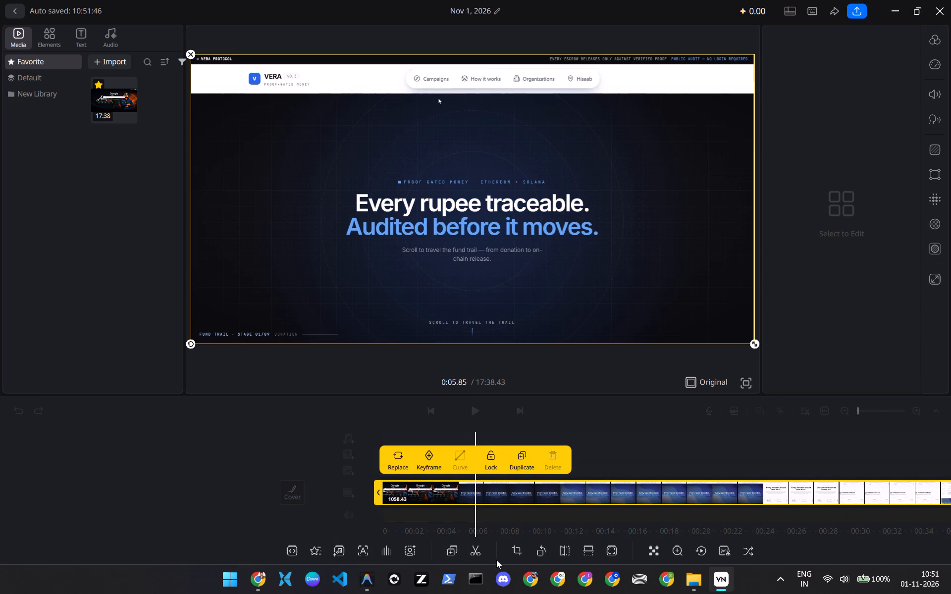
scroll(477, 548, right, 1)
key(ctrl+b)
key(Delete)
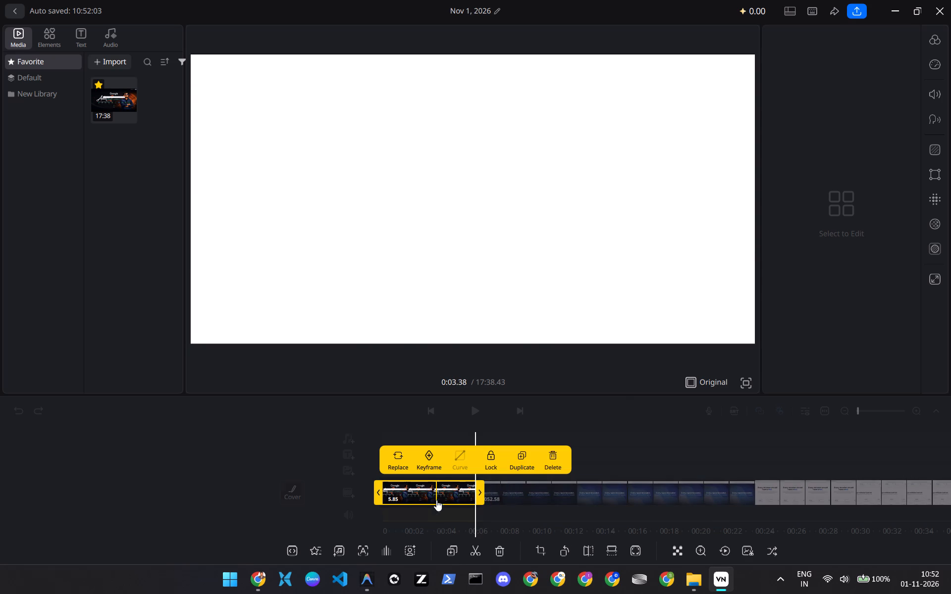
Split the recording at 0:09.99, on the VERA home page, and delete the segment before the cut.
key(space)
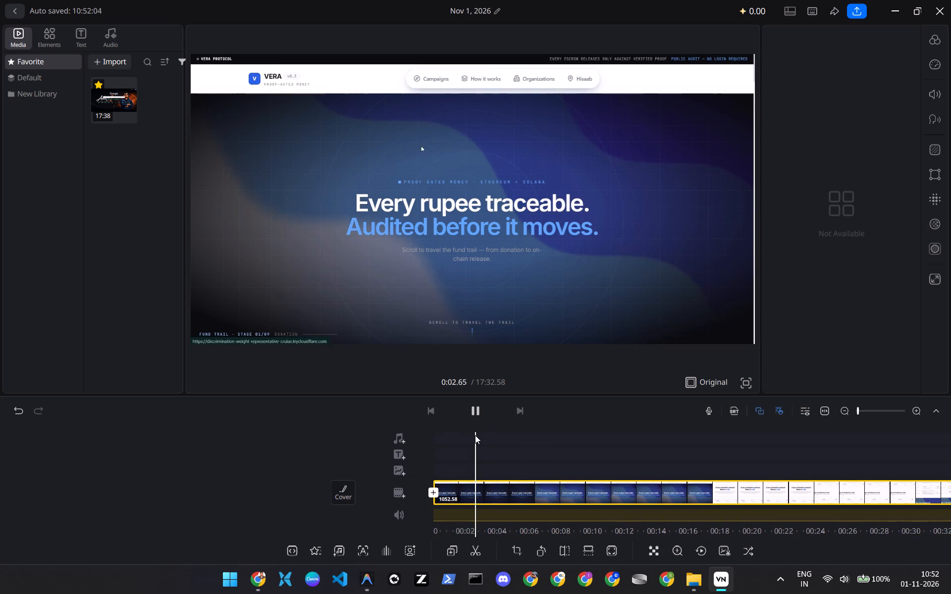
scroll(527, 488, left, 2)
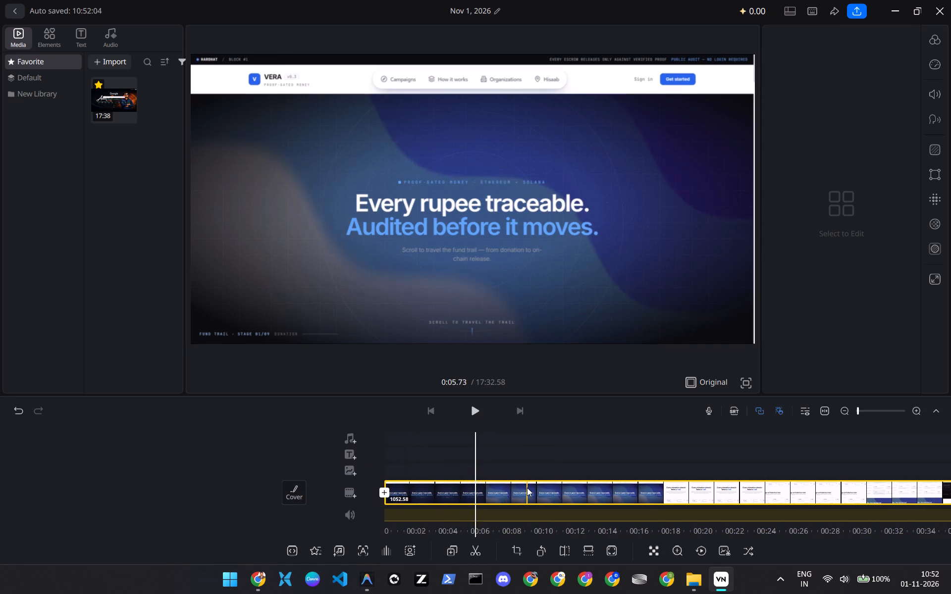
scroll(527, 488, left, 8)
scroll(527, 488, right, 3)
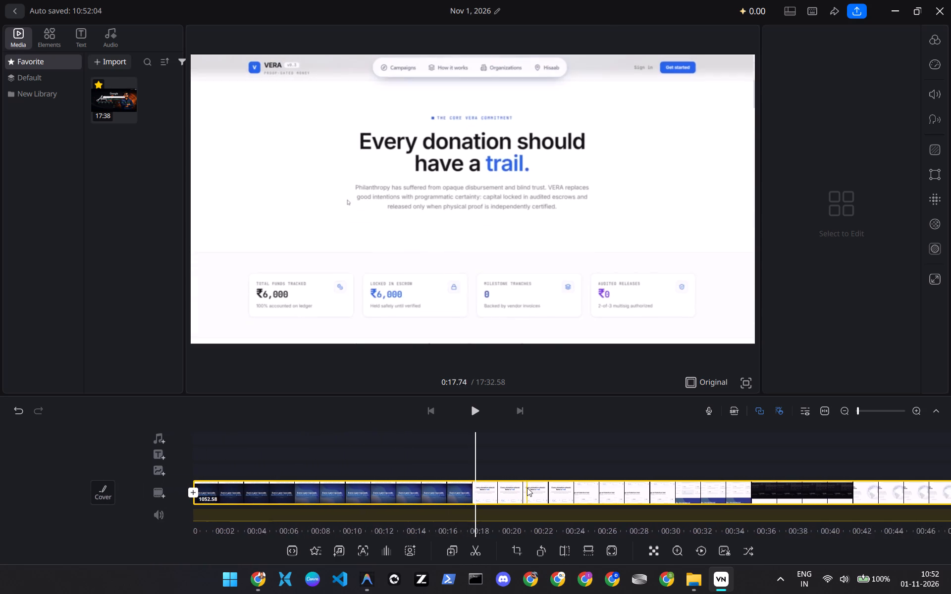
scroll(527, 488, right, 3)
scroll(527, 488, up, 1)
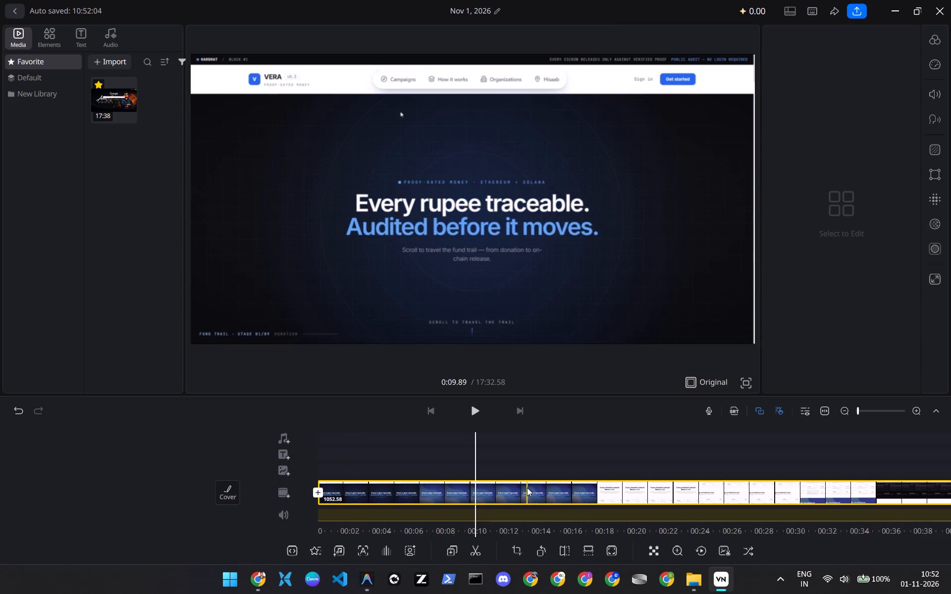
scroll(527, 488, up, 1)
click(527, 488)
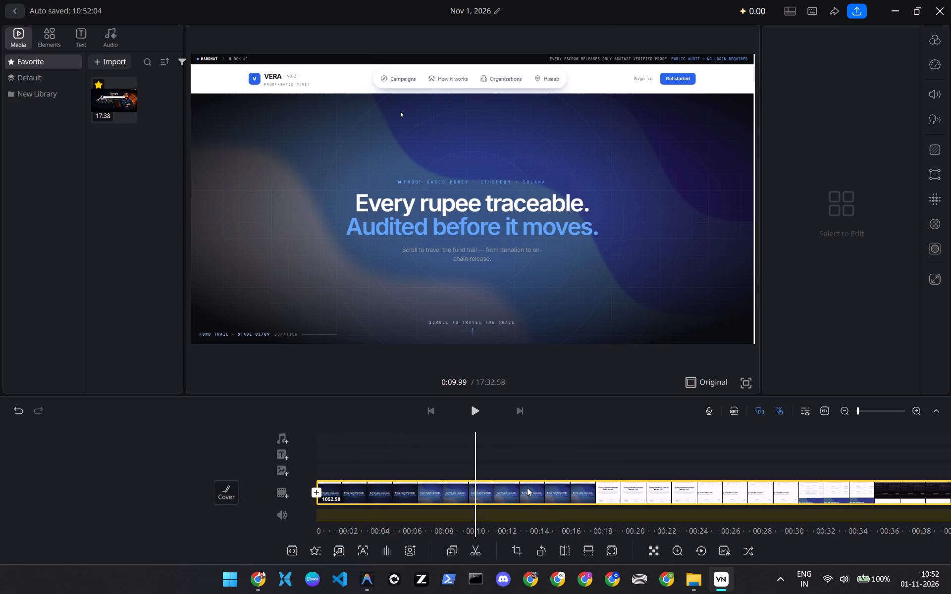
key(ctrl+v)
key(ctrl+b)
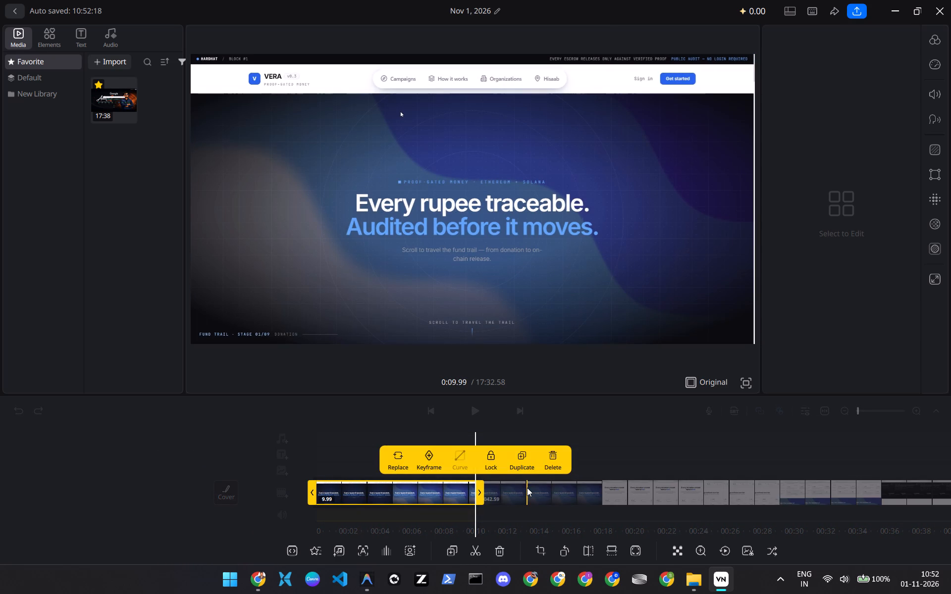
click(453, 488)
key(Delete)
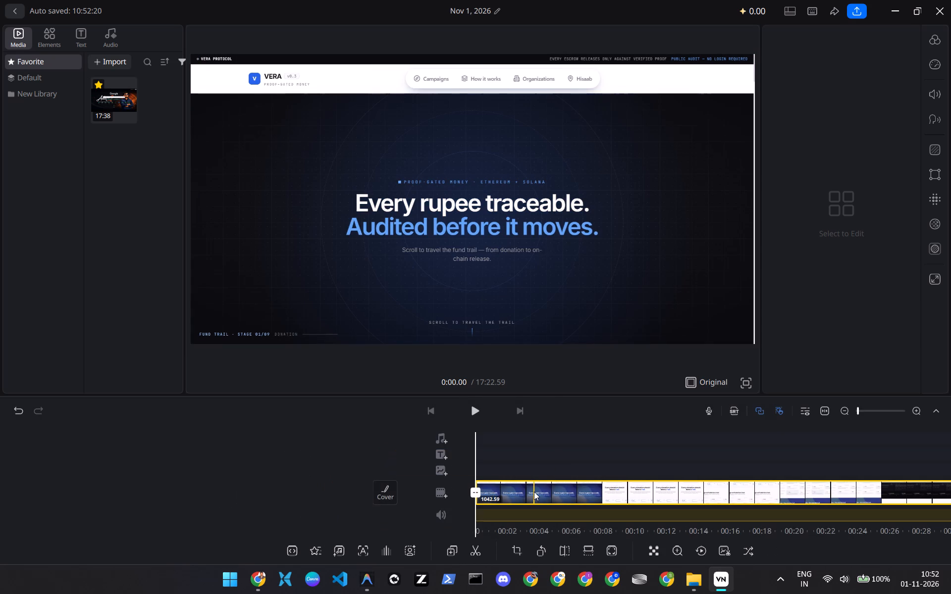
Play back the trimmed opening of the timeline to check how the video starts.
key(space)
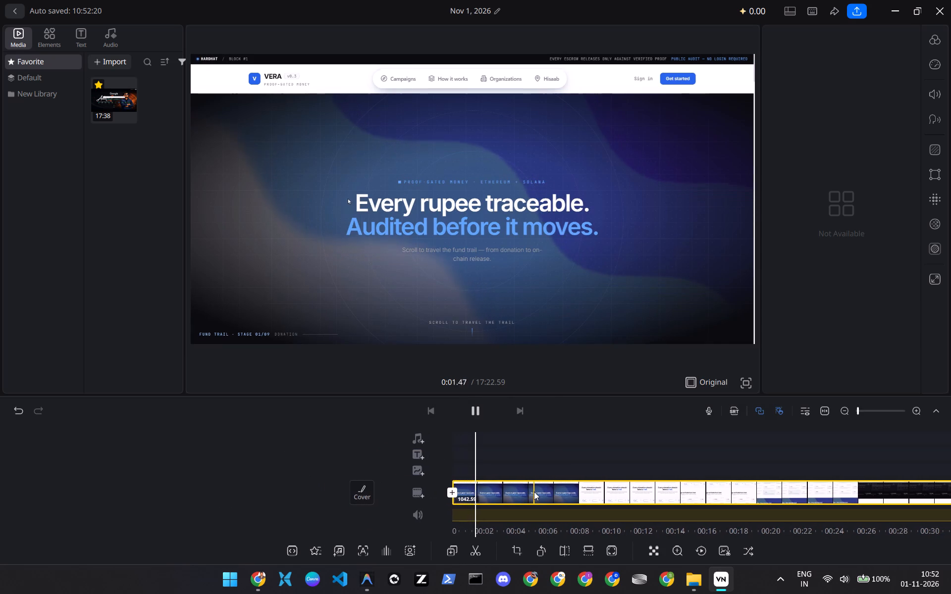
click(534, 492)
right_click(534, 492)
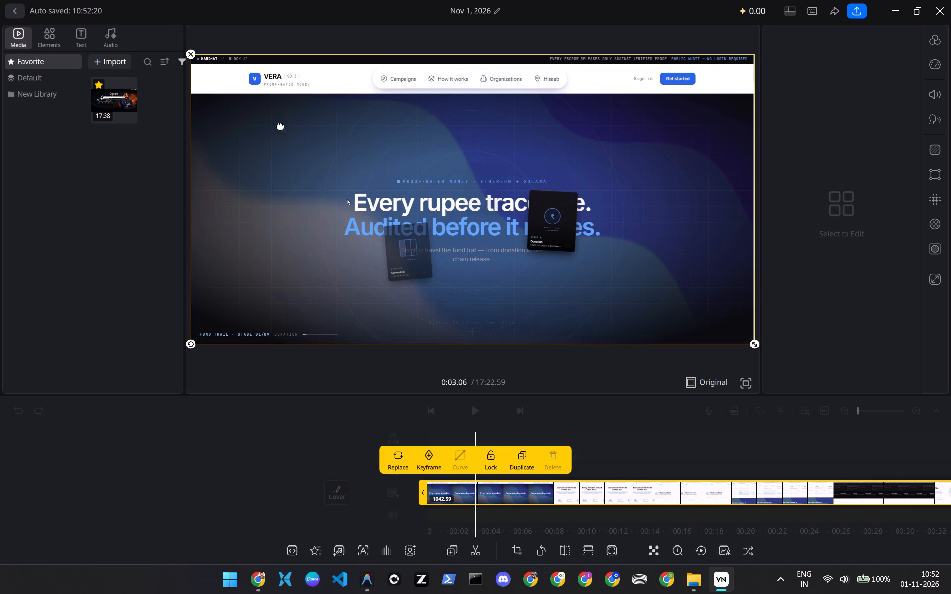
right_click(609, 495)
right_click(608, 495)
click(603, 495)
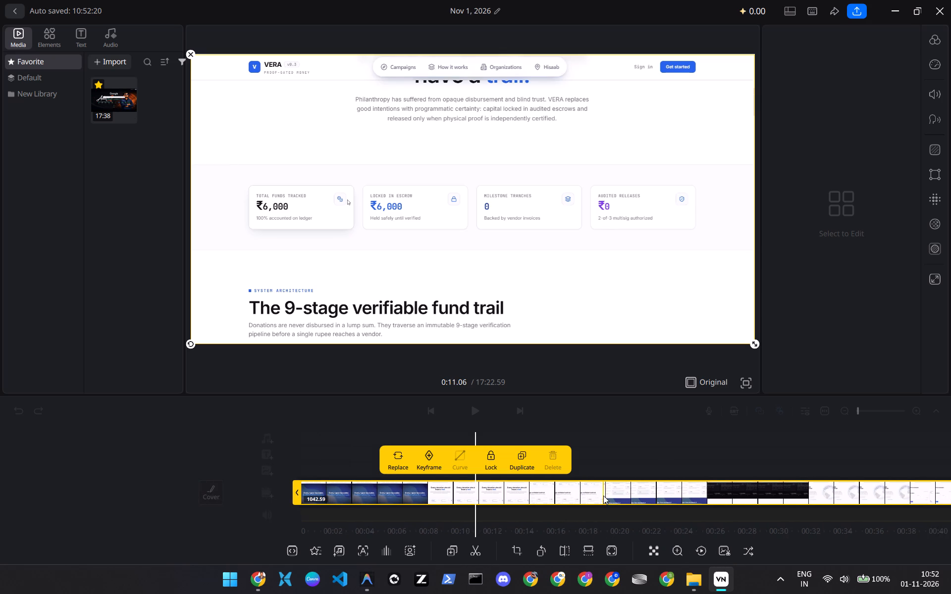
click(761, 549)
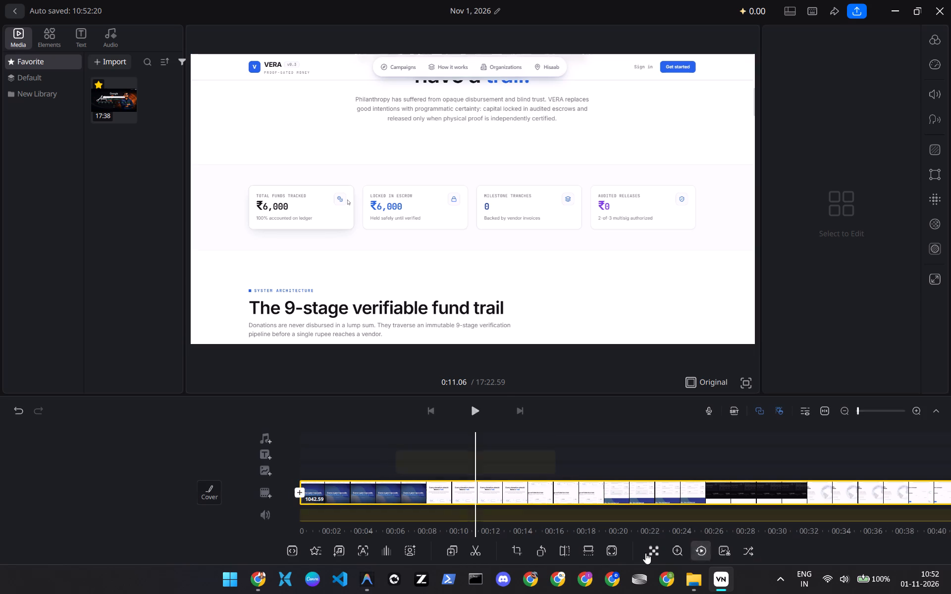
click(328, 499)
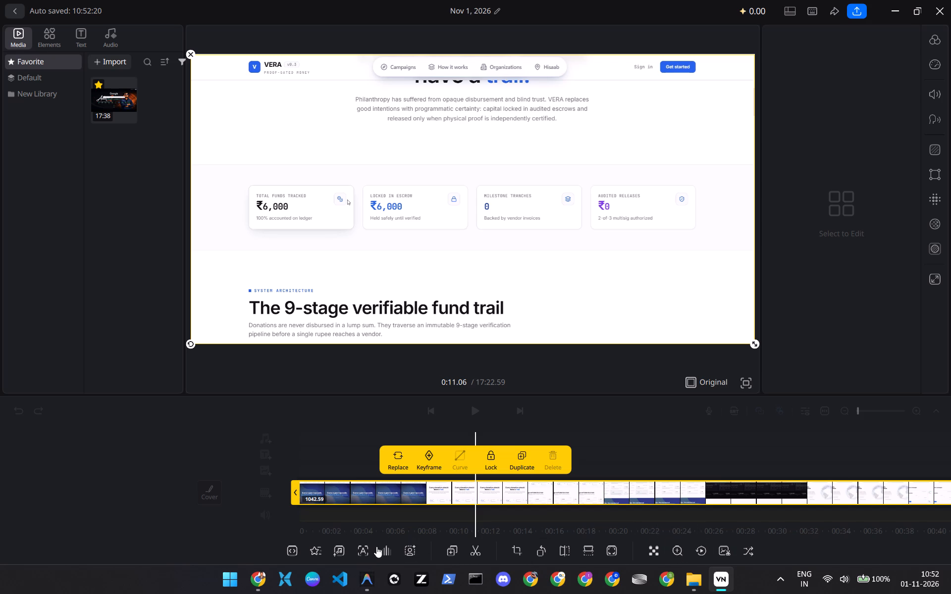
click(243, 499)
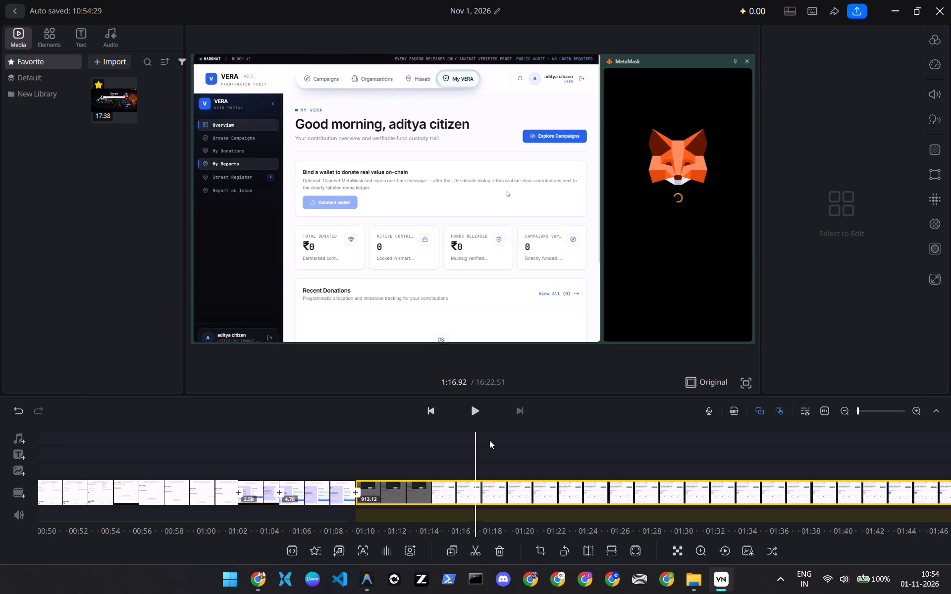
Split the My VERA clip at 1:12.08, at the Connect wallet moment, and delete the 2.69 s piece before the cut.
scroll(489, 440, right, 2)
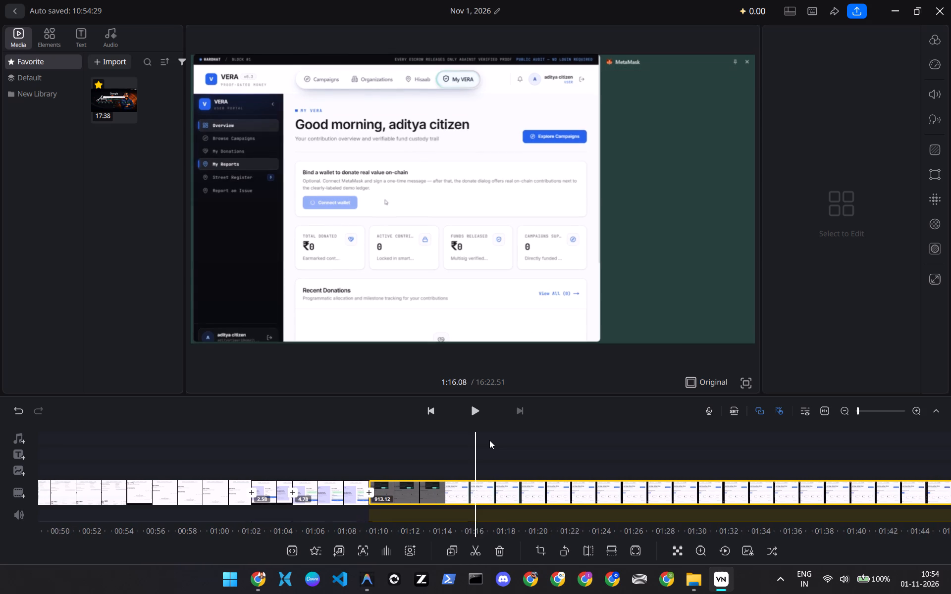
scroll(489, 440, right, 5)
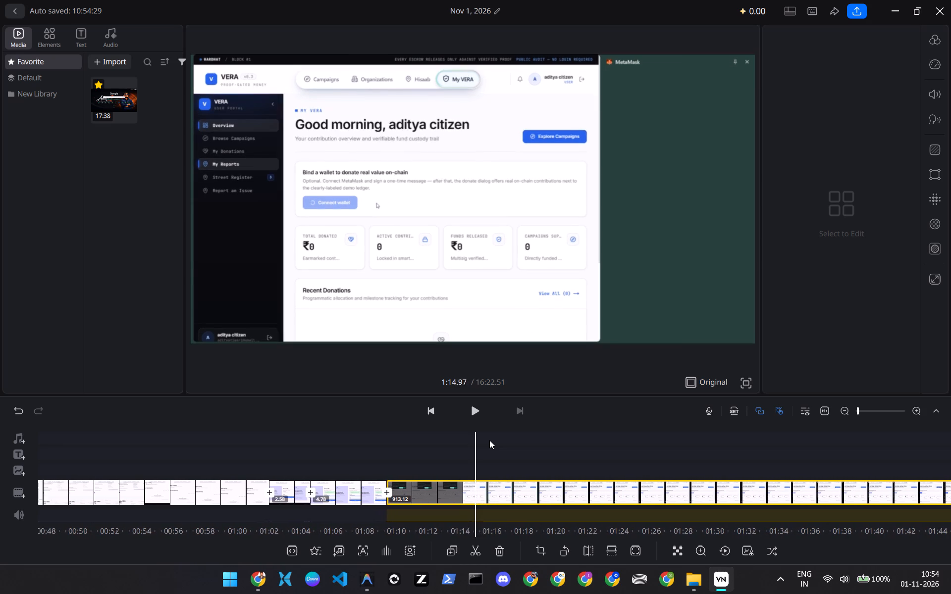
scroll(489, 440, right, 6)
scroll(489, 440, left, 1)
scroll(489, 440, right, 1)
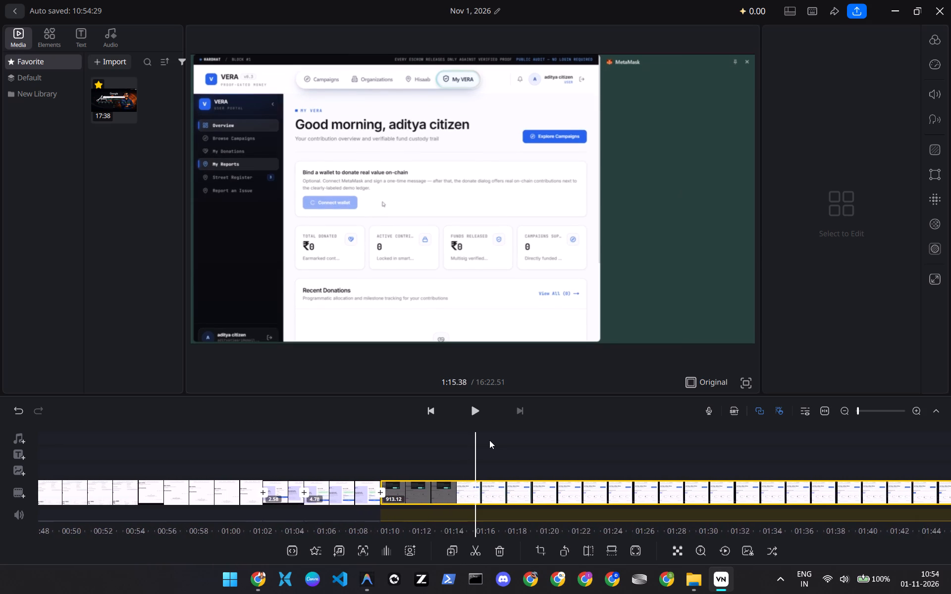
scroll(489, 440, right, 2)
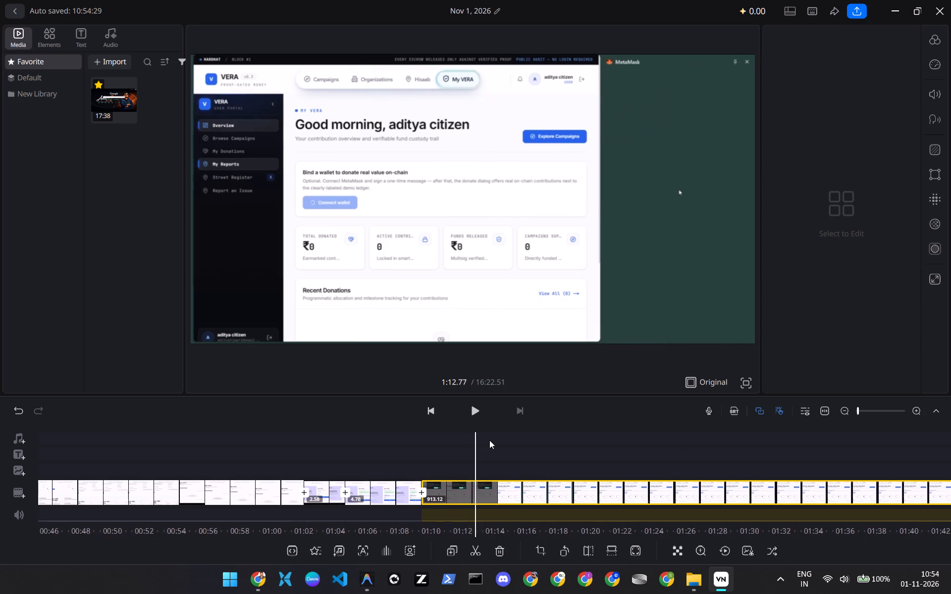
scroll(489, 440, right, 1)
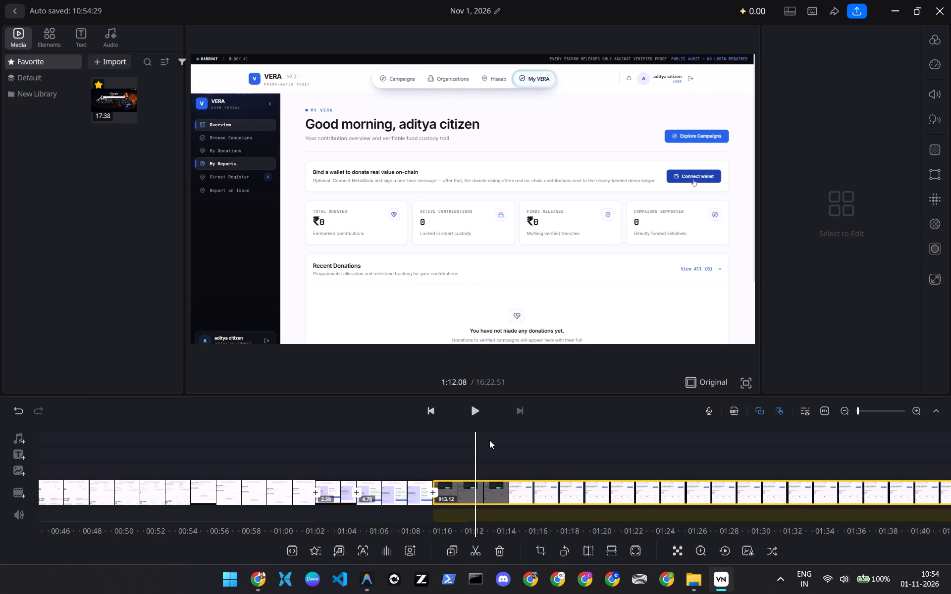
key(ctrl+v)
key(ctrl+b)
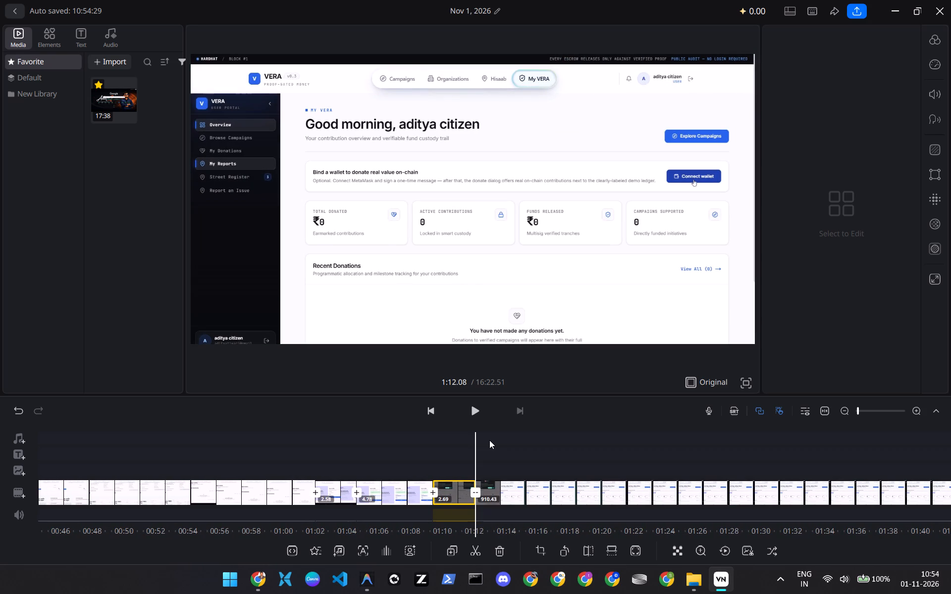
key(Delete)
scroll(489, 440, left, 4)
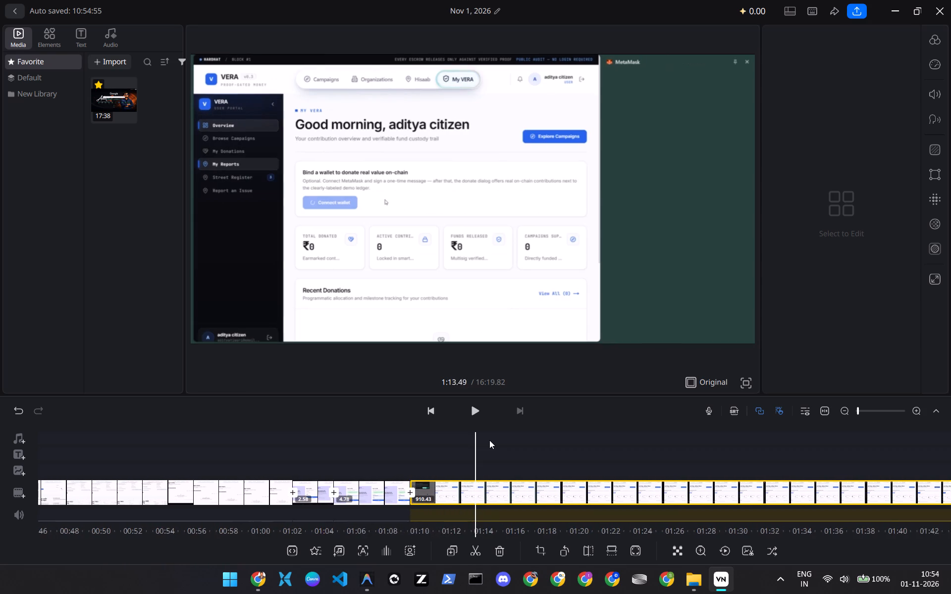
Split the My VERA clip at 1:15.59, where the MetaMask wallet home starts loading beside the Connect wallet section.
scroll(489, 440, left, 9)
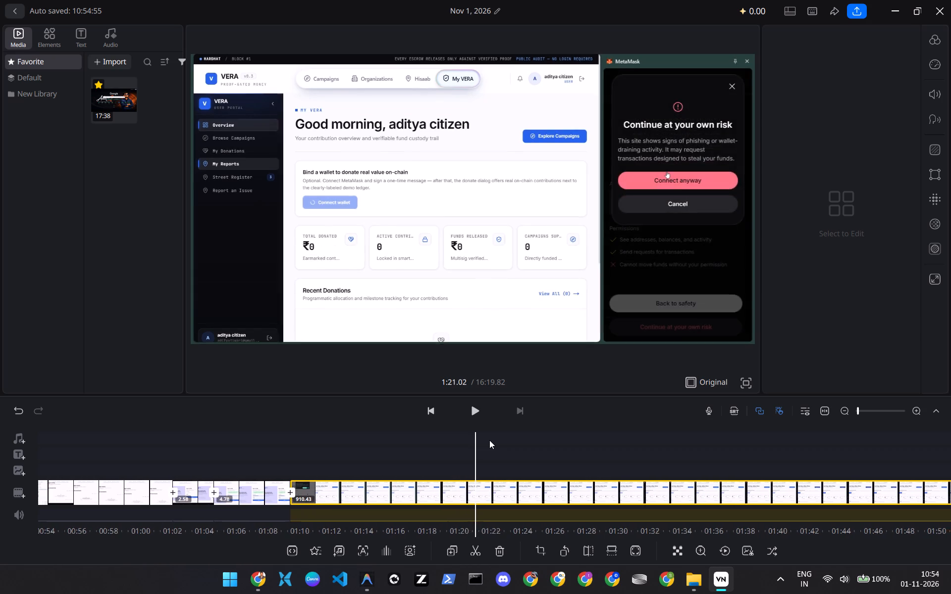
scroll(489, 440, right, 3)
scroll(489, 440, left, 4)
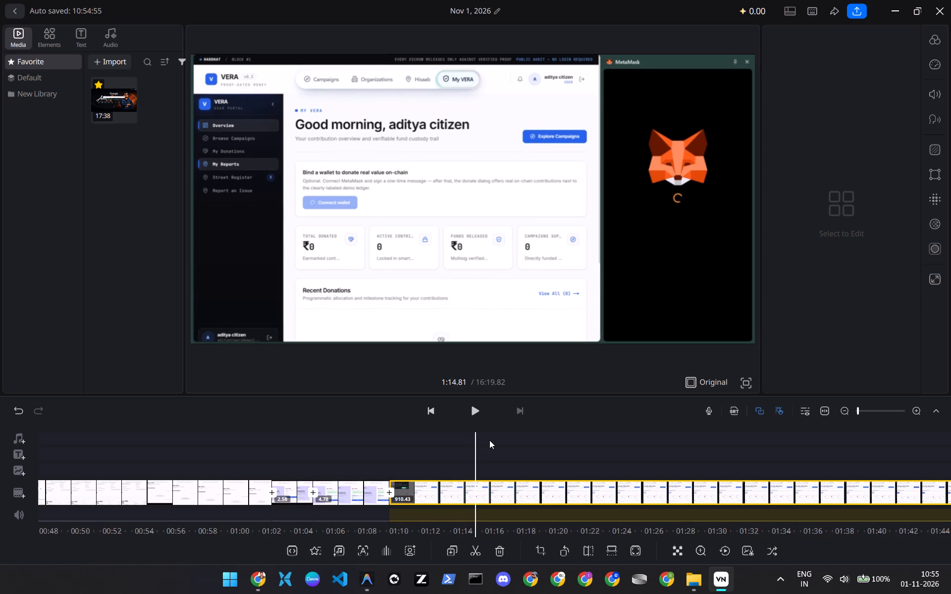
scroll(489, 440, left, 1)
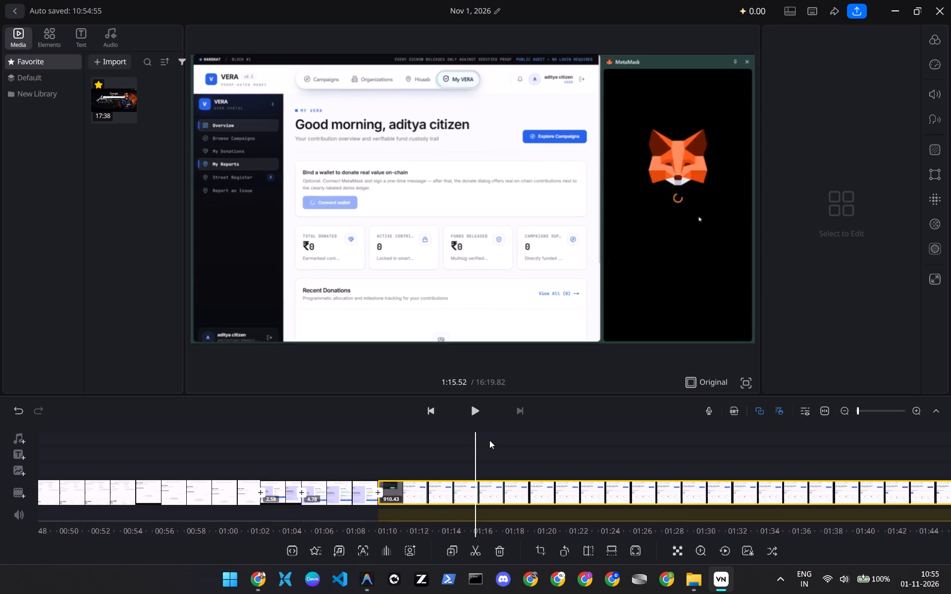
scroll(489, 440, left, 2)
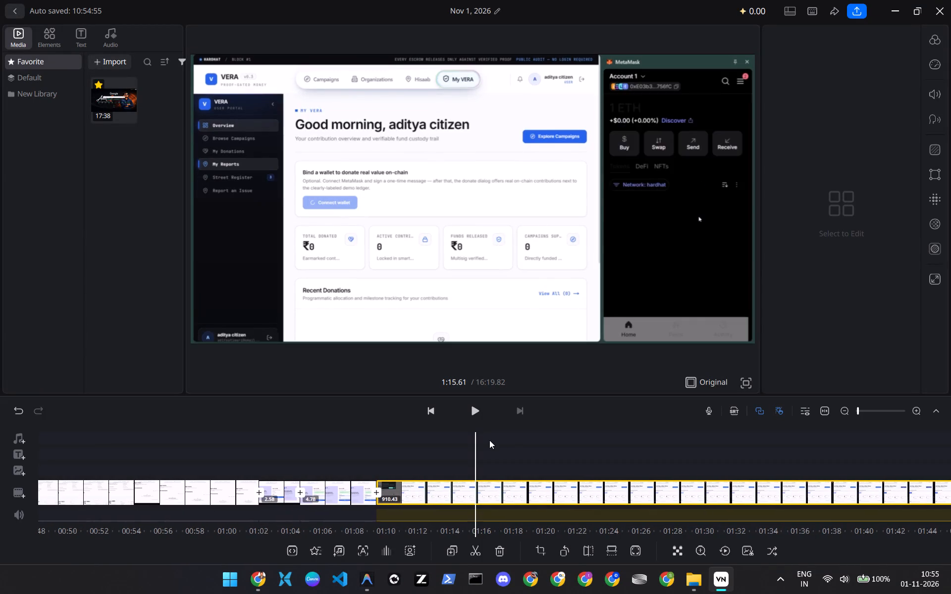
scroll(489, 440, left, 1)
key(ctrl+b)
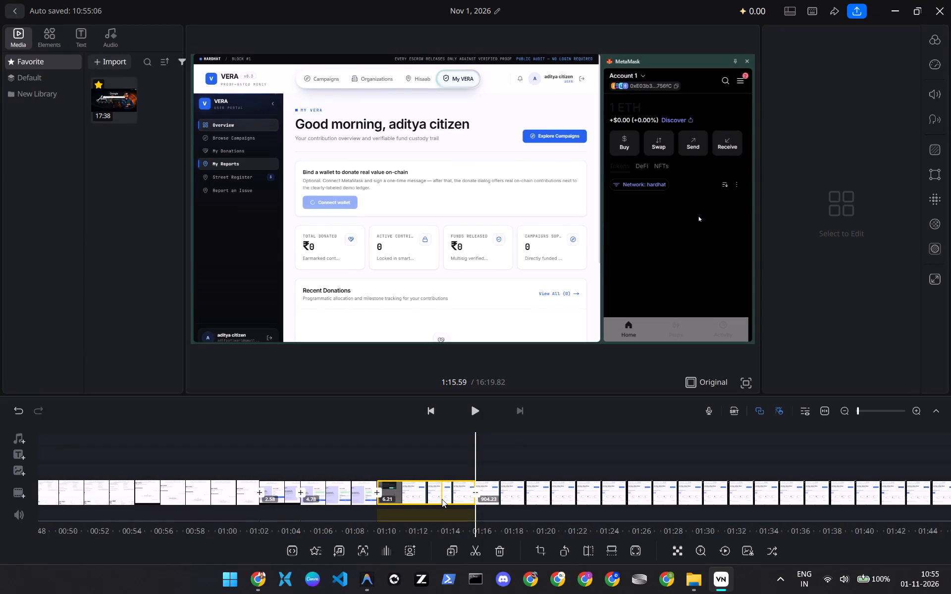
Split the recording at 3:19.03, at the later Connect wallet attempt with Account 3, and delete the segment between the 1:15.59 cut and this one.
scroll(437, 498, up, 1)
scroll(437, 498, right, 1)
scroll(437, 498, up, 1)
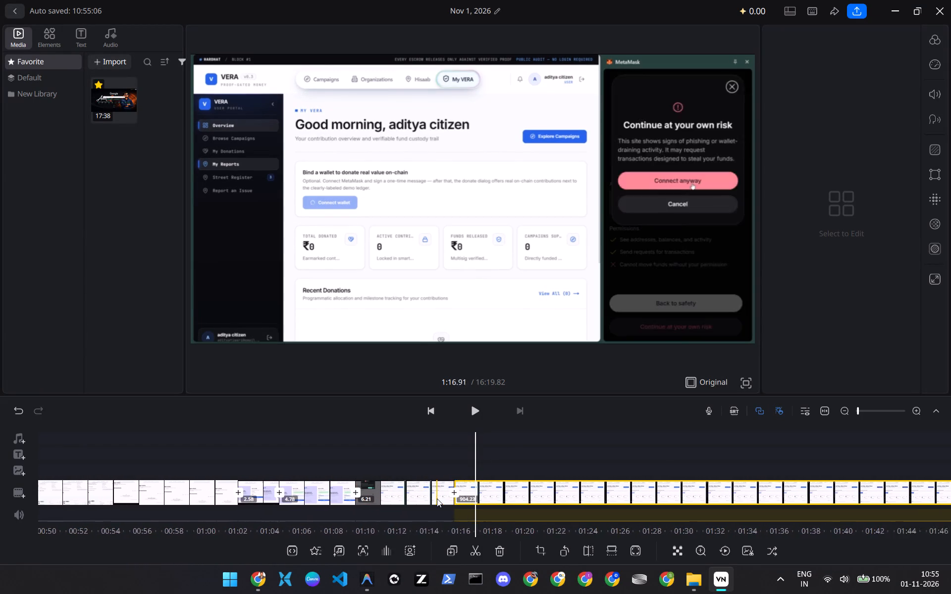
scroll(437, 498, up, 1)
scroll(437, 498, left, 8)
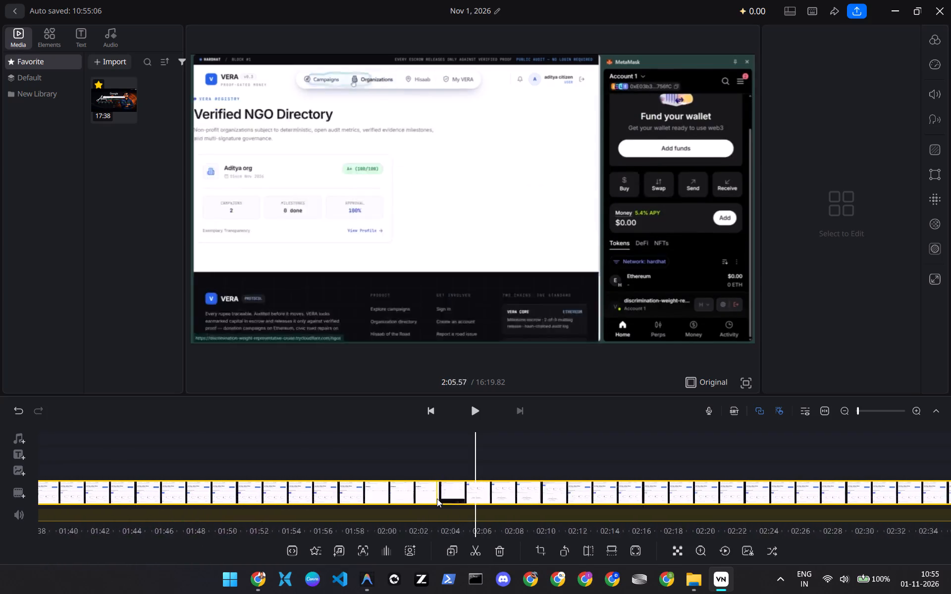
scroll(437, 498, left, 5)
scroll(437, 498, left, 20)
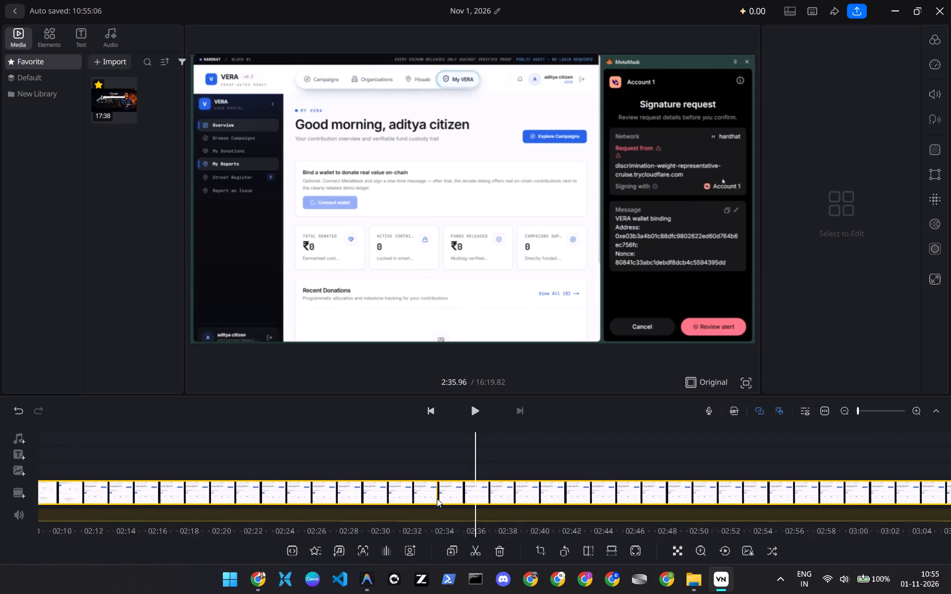
scroll(437, 498, left, 20)
scroll(437, 498, left, 9)
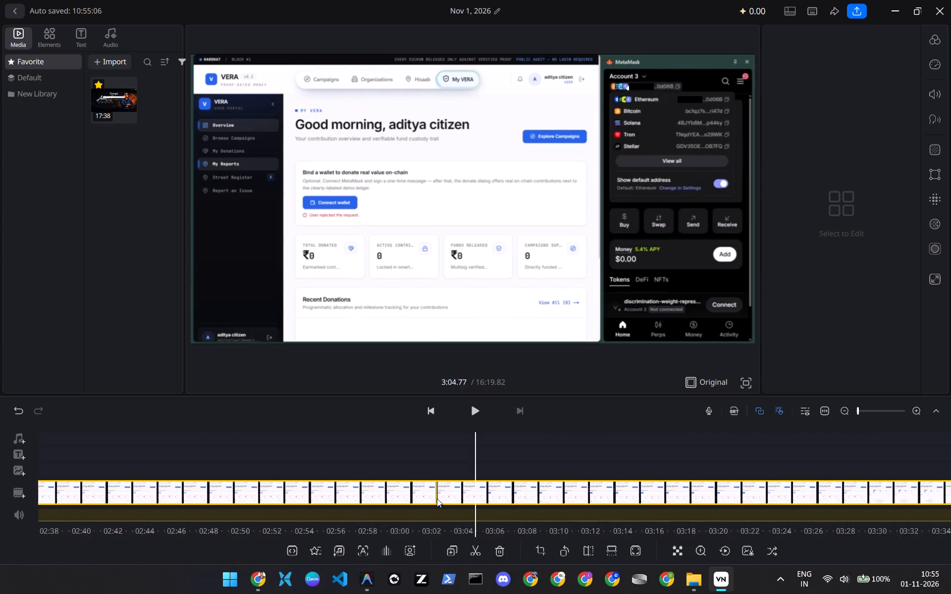
scroll(437, 498, left, 20)
scroll(437, 498, left, 9)
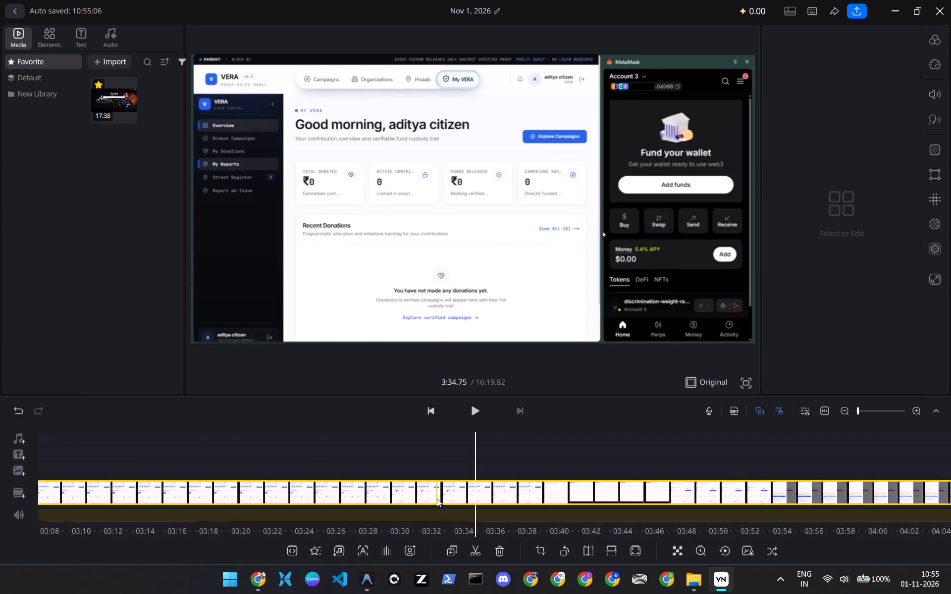
scroll(437, 498, left, 20)
scroll(437, 498, left, 9)
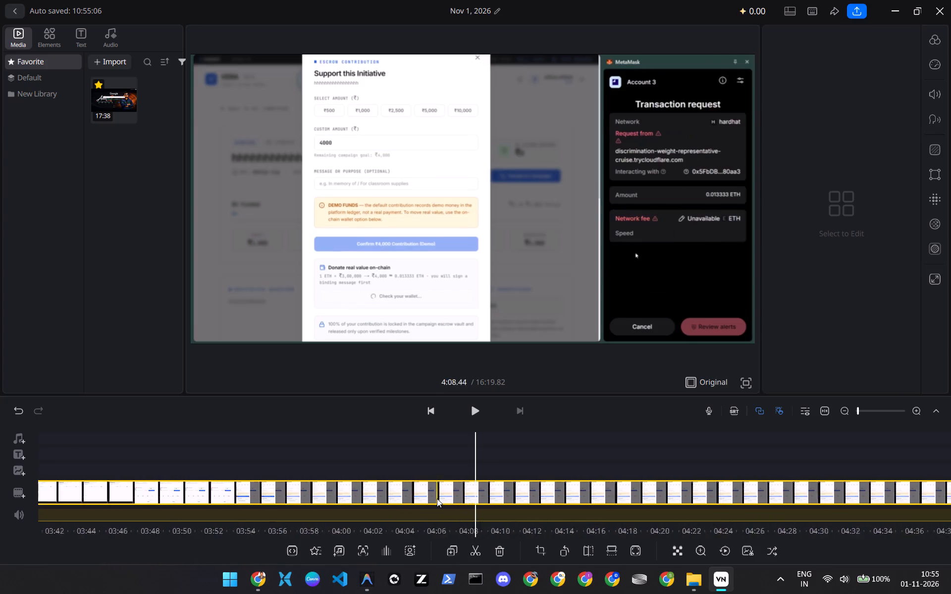
scroll(437, 498, left, 7)
scroll(437, 498, right, 1)
scroll(437, 498, left, 1)
scroll(437, 498, right, 12)
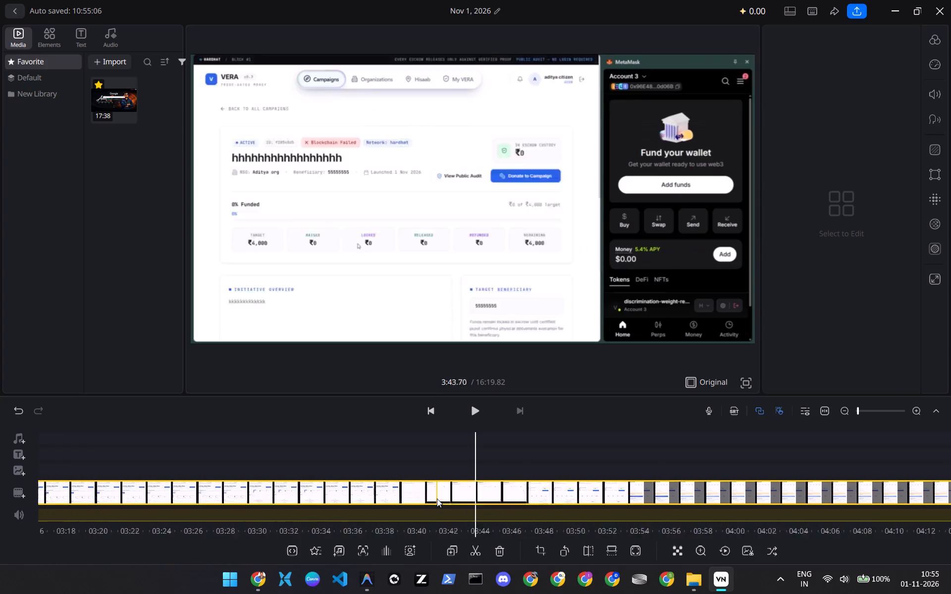
scroll(437, 498, right, 17)
scroll(437, 498, left, 1)
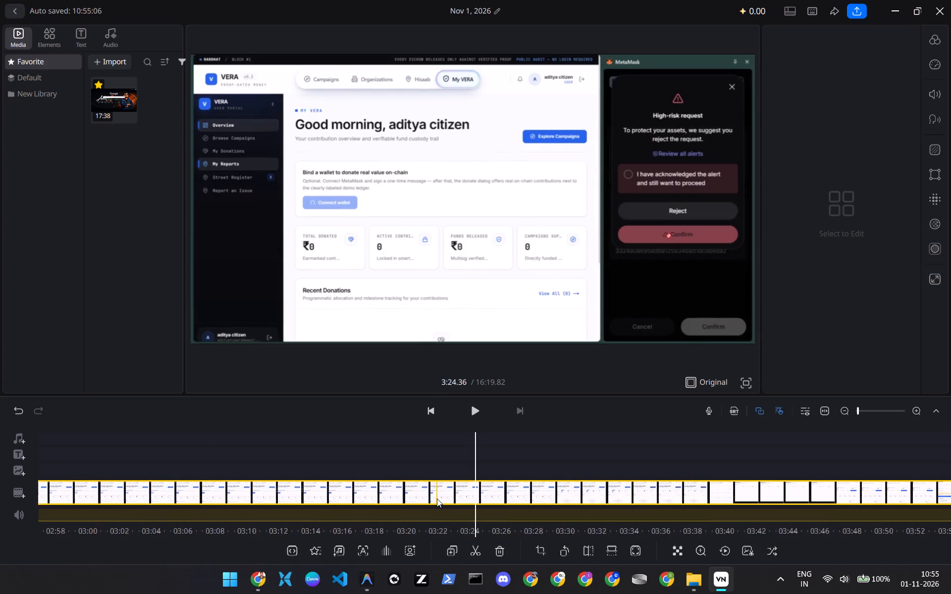
scroll(437, 498, left, 5)
scroll(437, 498, right, 1)
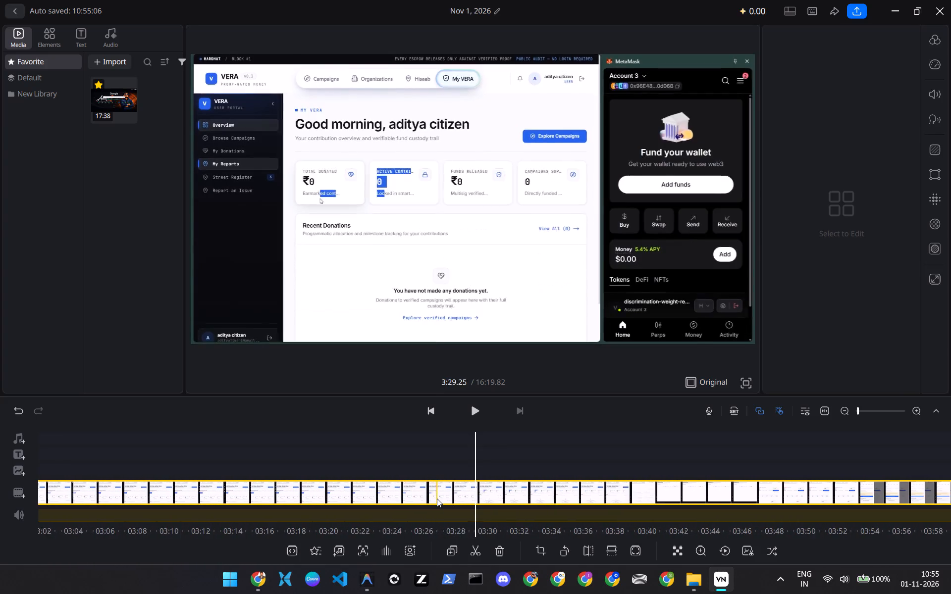
scroll(437, 498, right, 13)
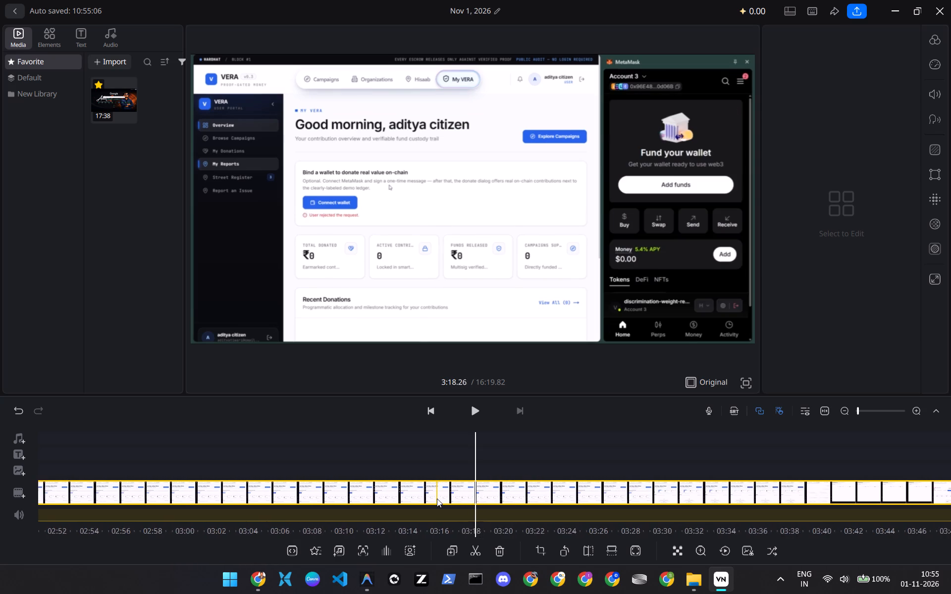
scroll(437, 498, right, 2)
scroll(437, 498, left, 1)
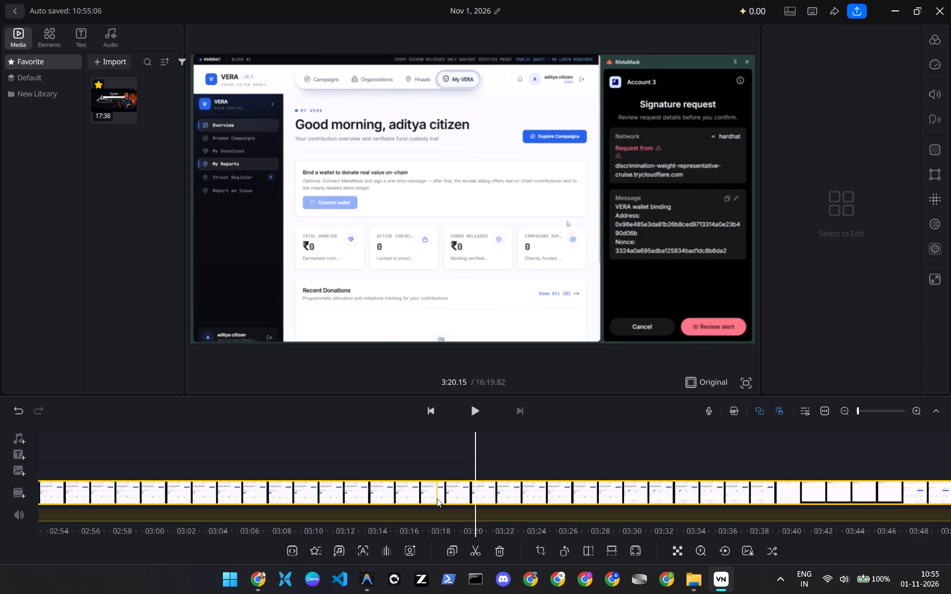
scroll(437, 498, left, 1)
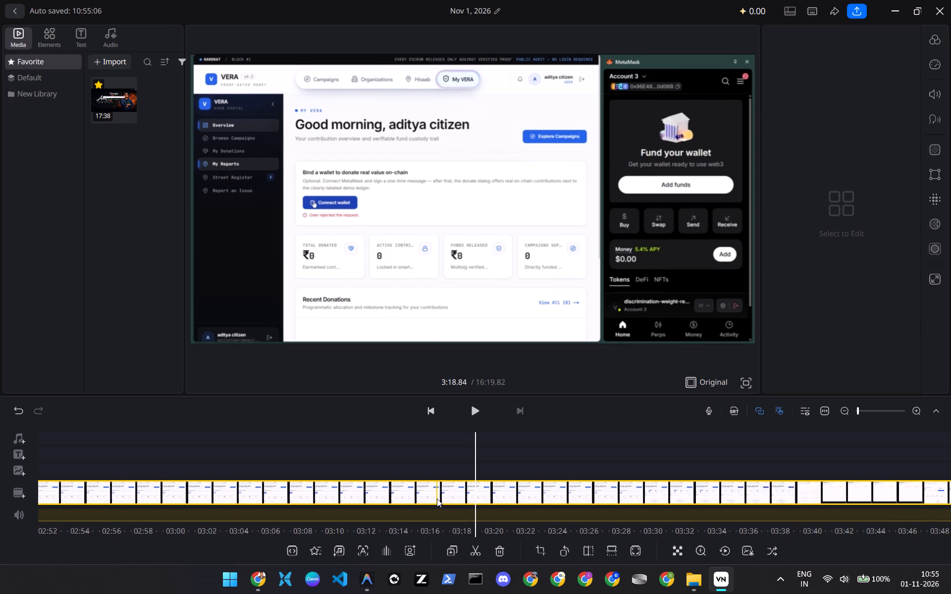
scroll(437, 498, left, 1)
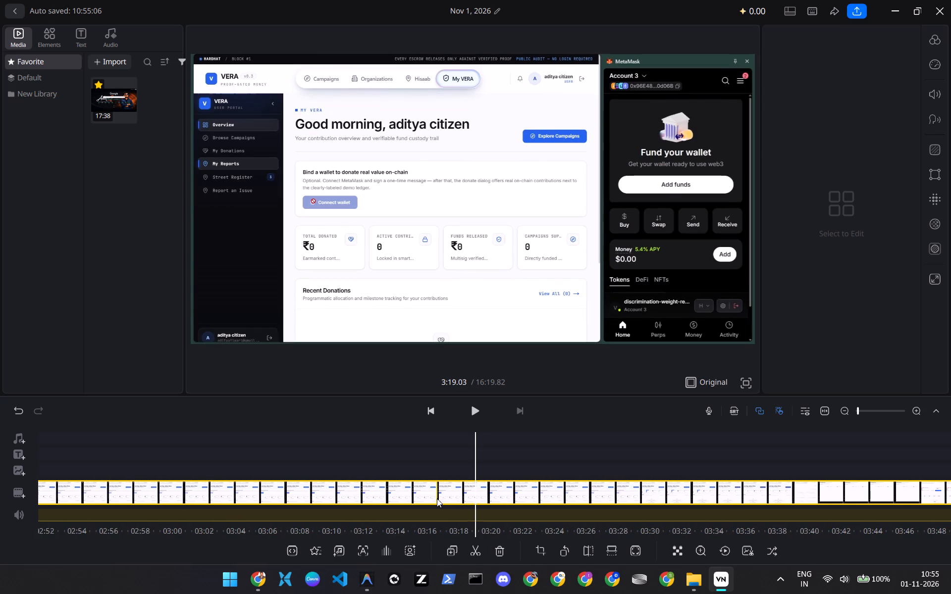
key(ctrl+b)
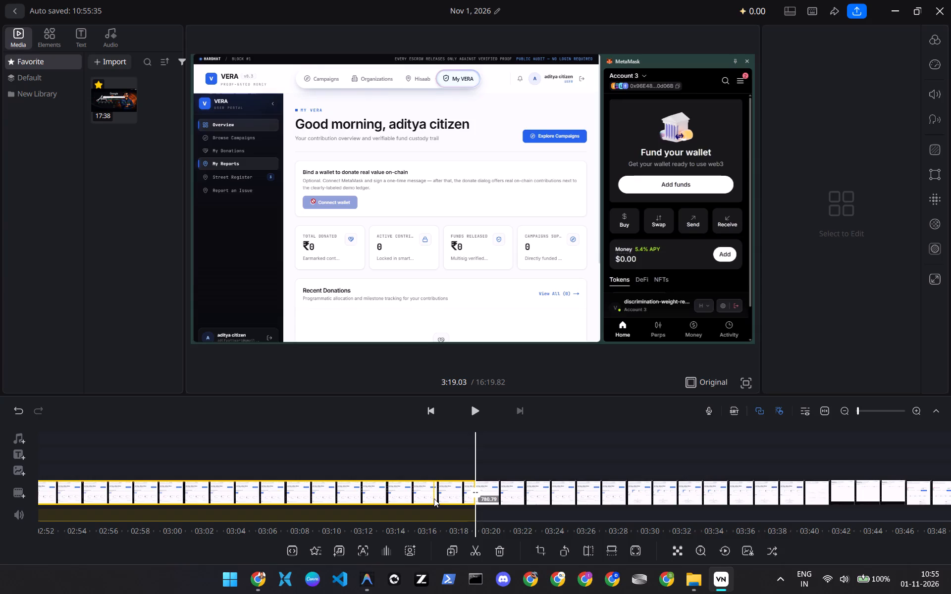
key(Delete)
Insert a freeze frame at 1:24.72, where the My VERA page shows the wallet as bound.
scroll(434, 498, left, 1)
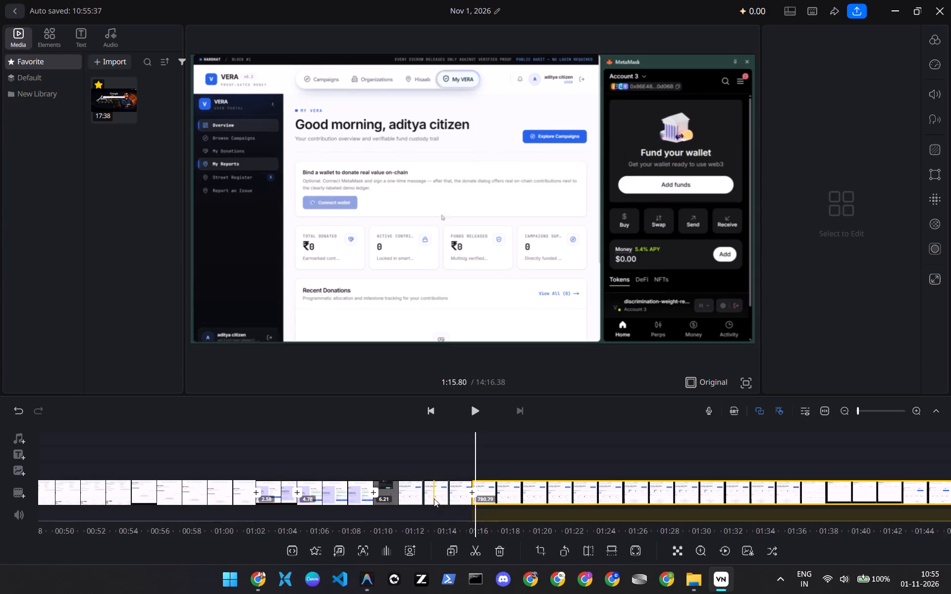
scroll(434, 498, left, 5)
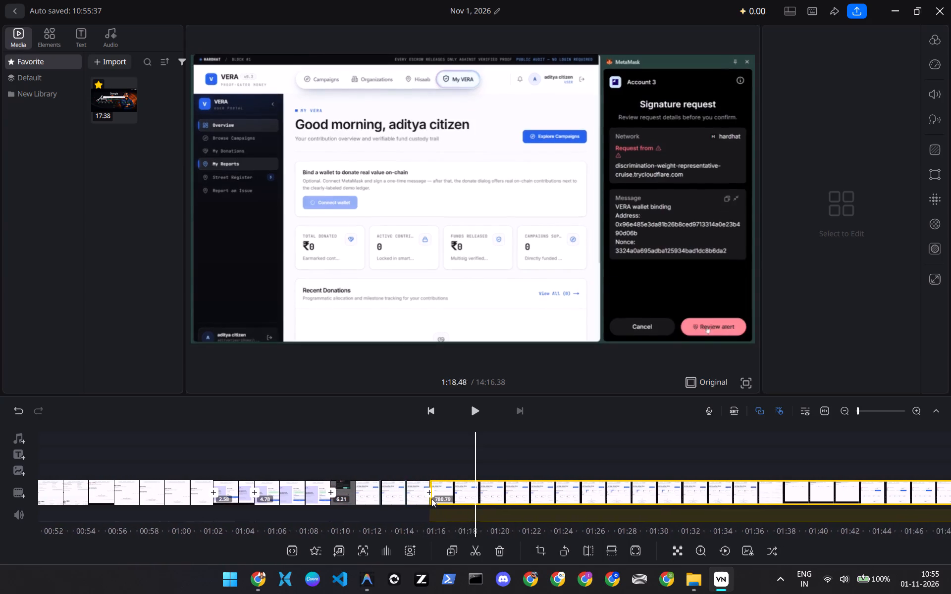
scroll(431, 498, left, 7)
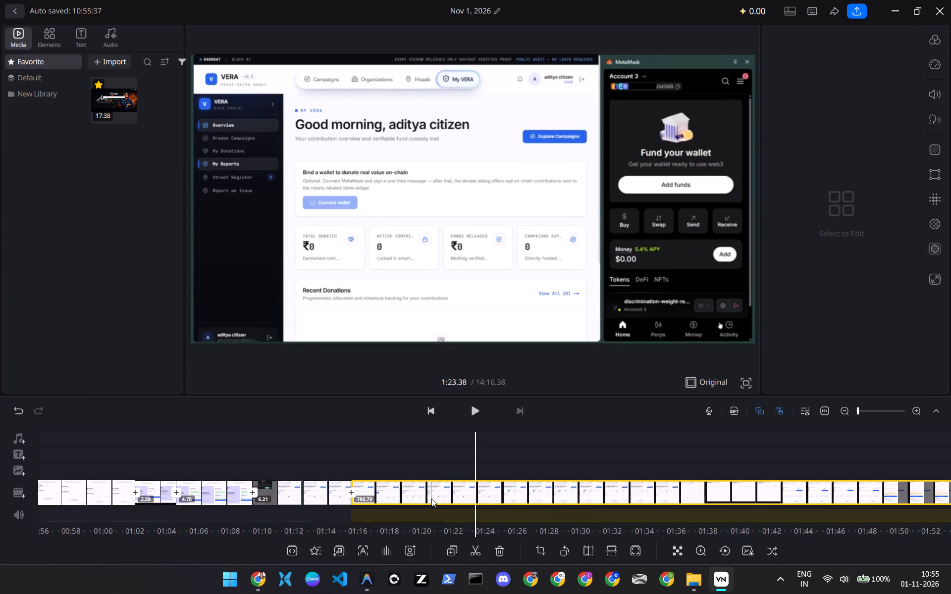
scroll(431, 498, left, 1)
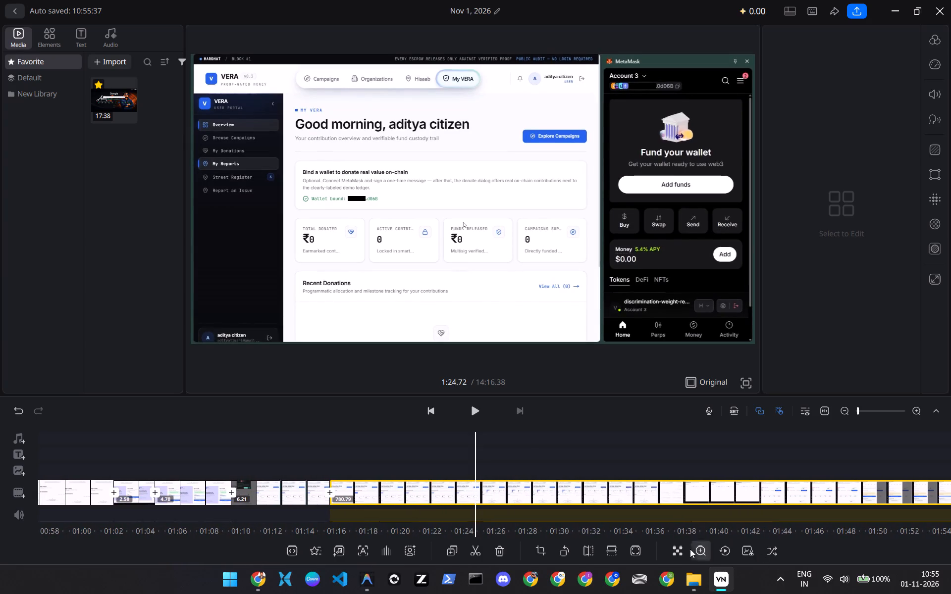
click(740, 555)
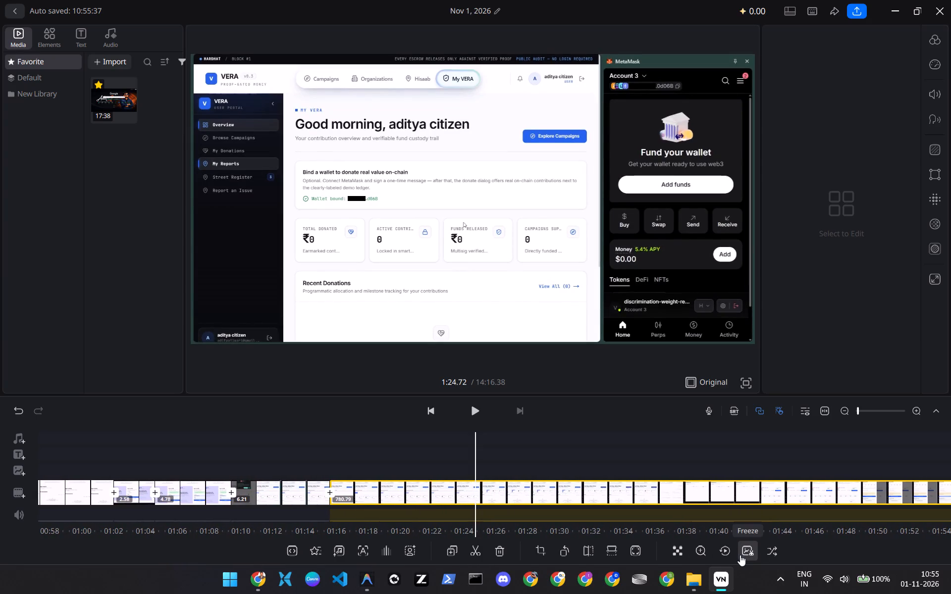
Extend the end of the wallet-bound freeze frame clip so that it lasts 2.00 s.
scroll(632, 518, left, 1)
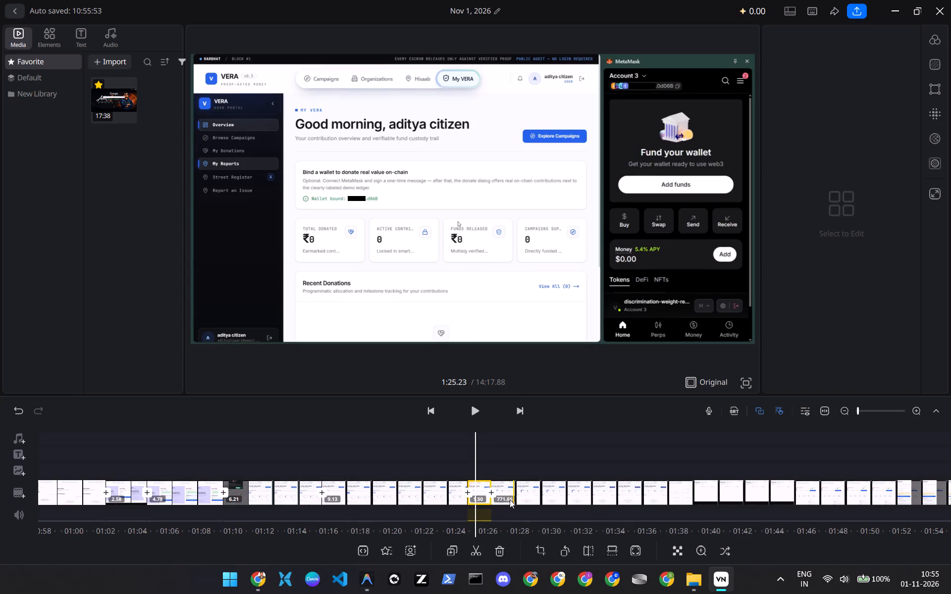
scroll(506, 498, left, 1)
click(479, 487)
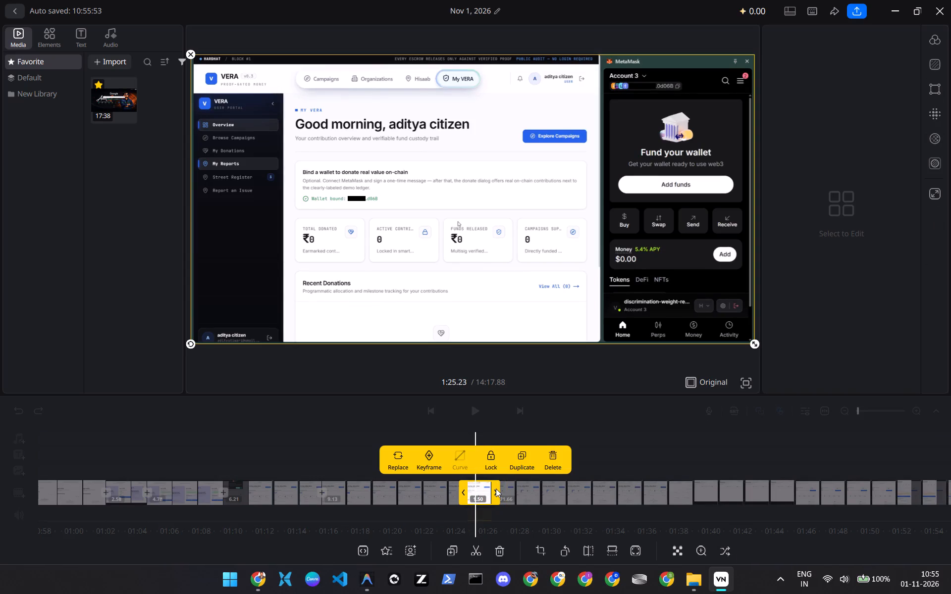
drag(496, 489, 504, 490)
Add a keyframe at the start of the wallet-bound freeze frame clip, at 1:24.72.
scroll(508, 487, right, 2)
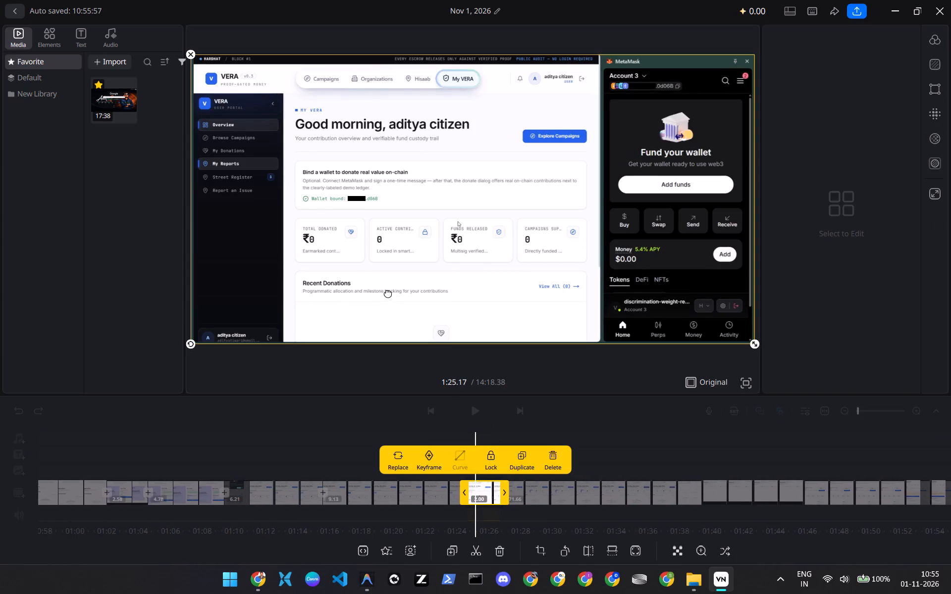
scroll(786, 361, right, 2)
scroll(493, 521, right, 1)
click(606, 501)
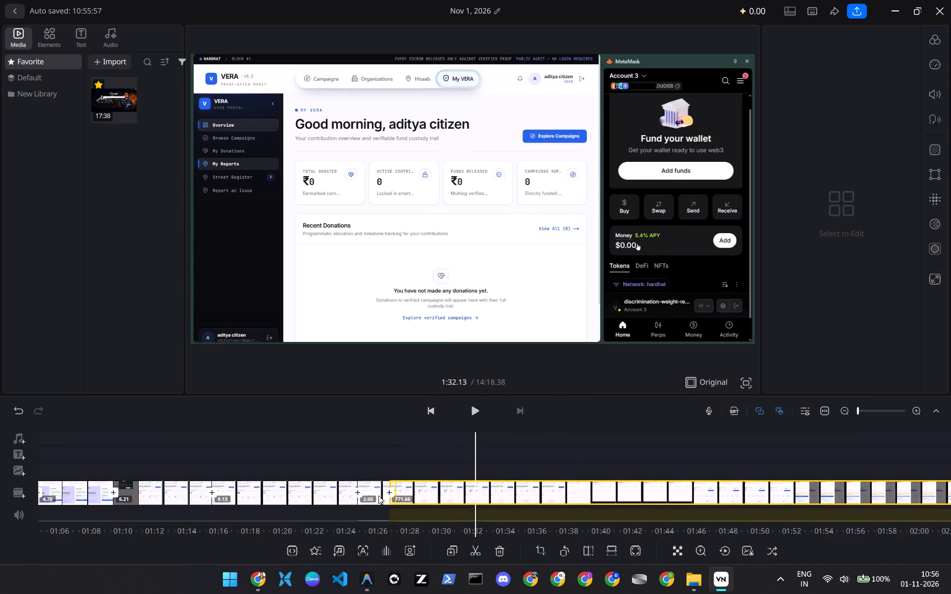
scroll(383, 493, right, 1)
click(383, 493)
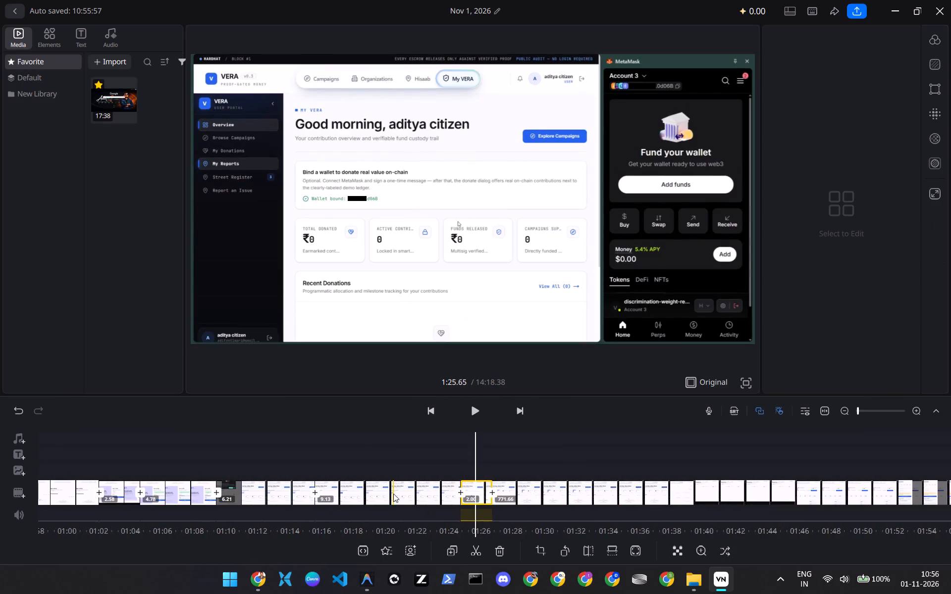
scroll(408, 495, right, 1)
ctrl+scroll(423, 496, up, 10)
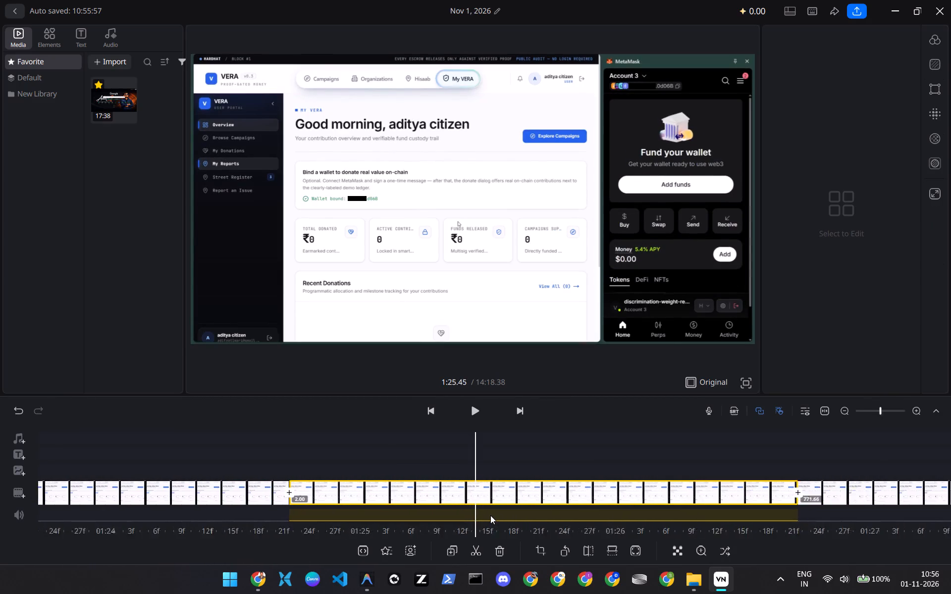
click(194, 493)
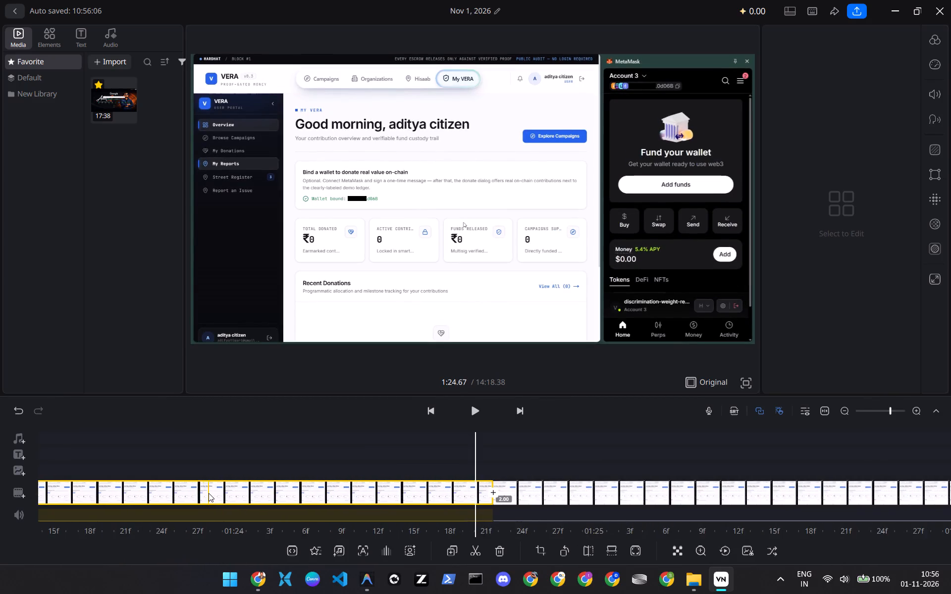
scroll(209, 493, left, 1)
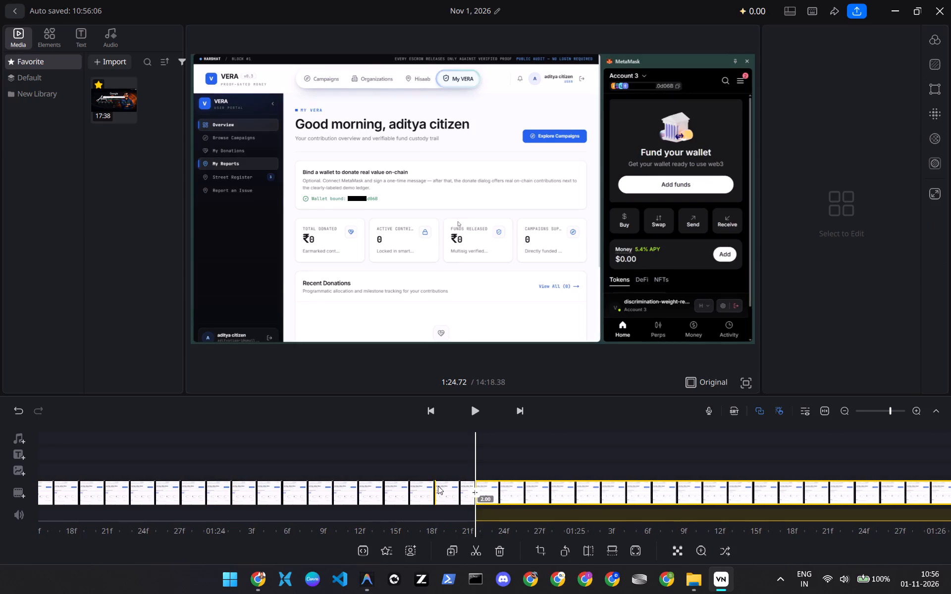
scroll(438, 486, left, 1)
click(511, 498)
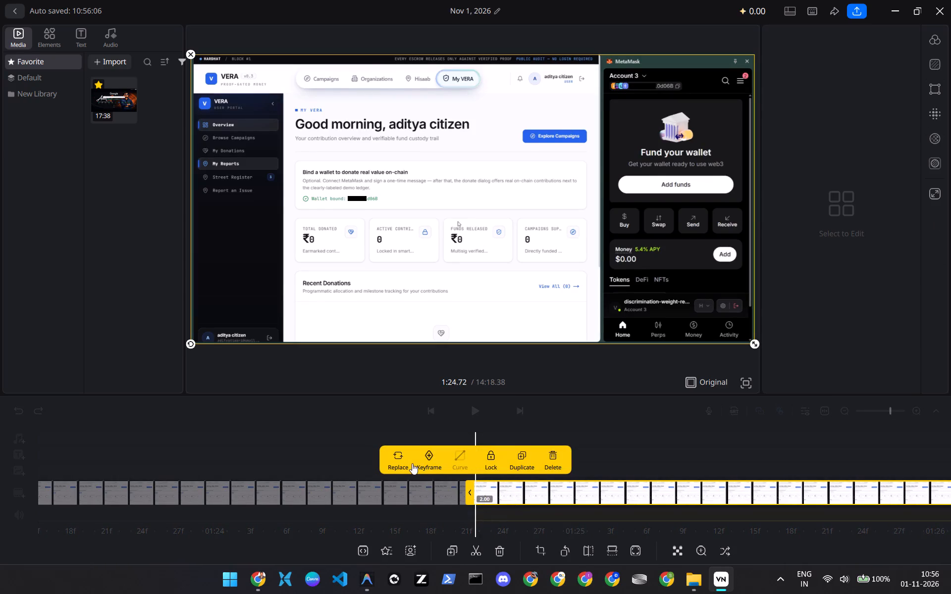
click(428, 463)
scroll(449, 463, left, 1)
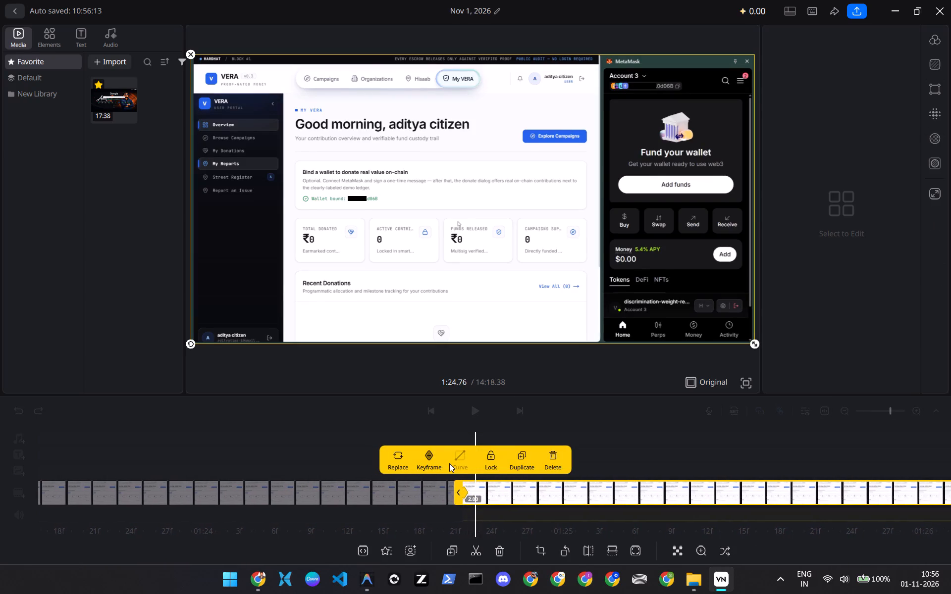
At 1:25.10 in the freeze frame clip, enlarge the frame and reposition it so the Wallet bound line is emphasized, setting a keyframe.
scroll(449, 463, left, 2)
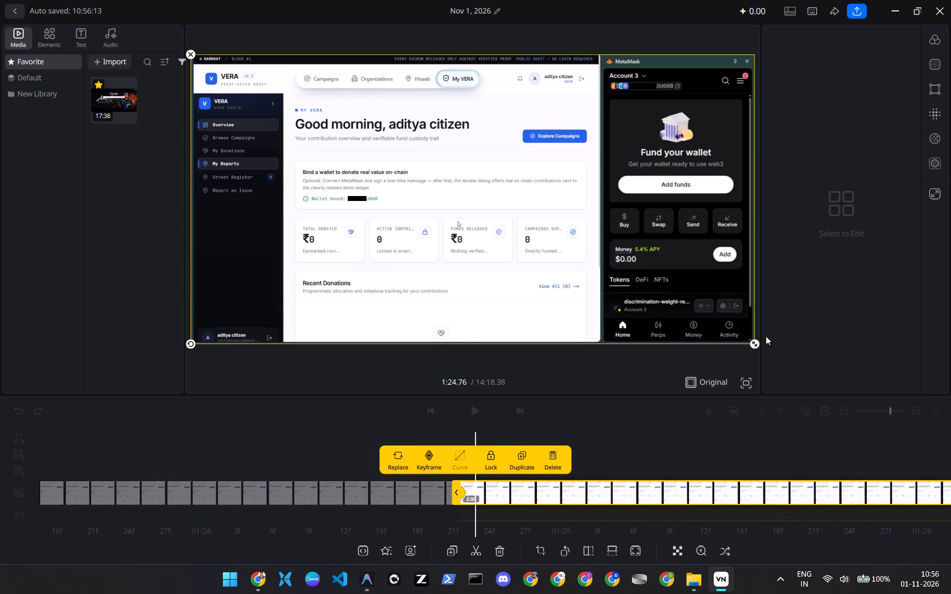
click(755, 345)
scroll(755, 345, left, 3)
scroll(453, 419, left, 1)
scroll(632, 503, left, 8)
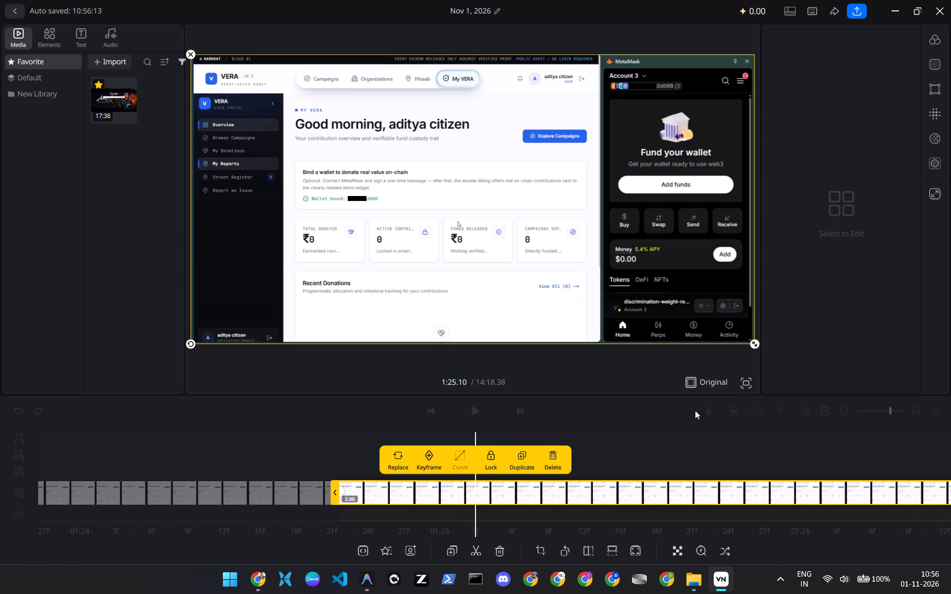
drag(757, 344, 950, 408)
drag(383, 264, 383, 264)
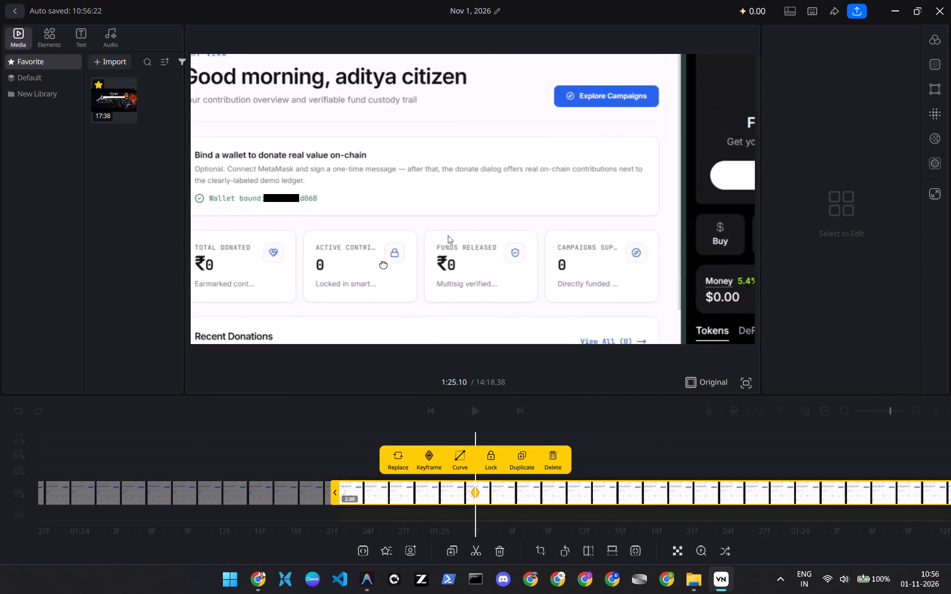
drag(383, 264, 529, 274)
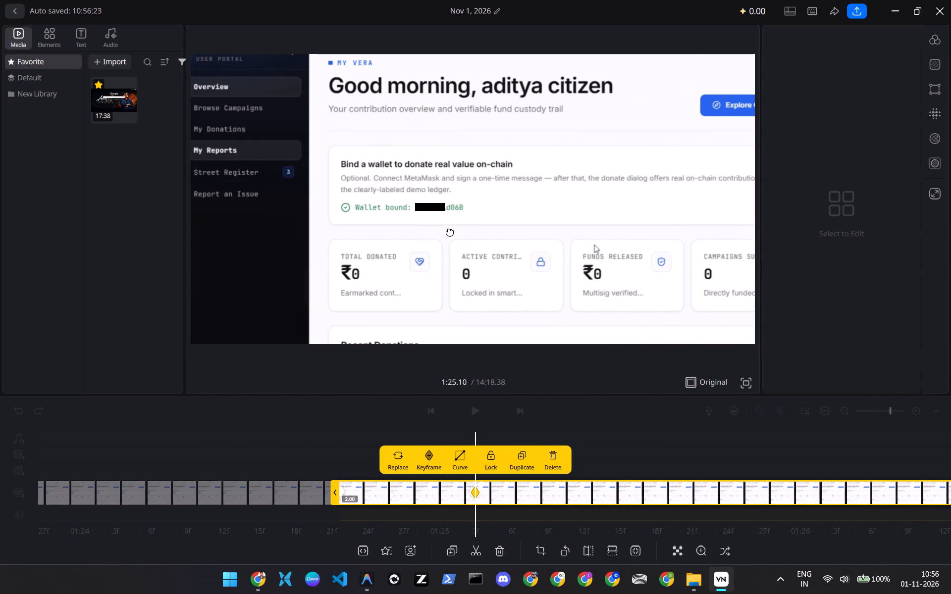
At 1:25.65, shift the enlarged frame sideways to show the whole wallet-binding card up to Explore Campaigns, setting another keyframe.
ctrl+scroll(450, 231, up, 6)
scroll(450, 231, left, 2)
scroll(564, 423, left, 2)
scroll(577, 517, left, 3)
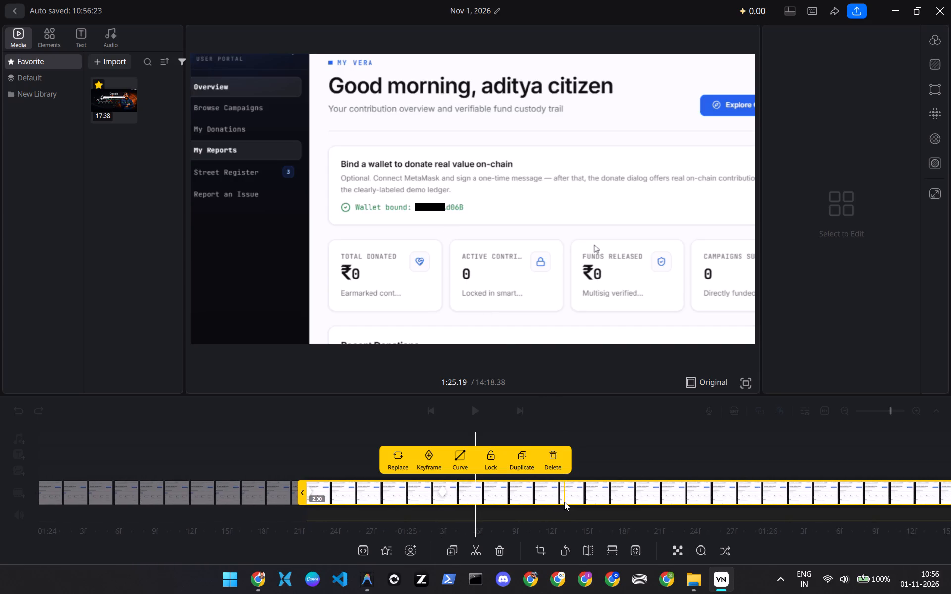
scroll(564, 502, left, 19)
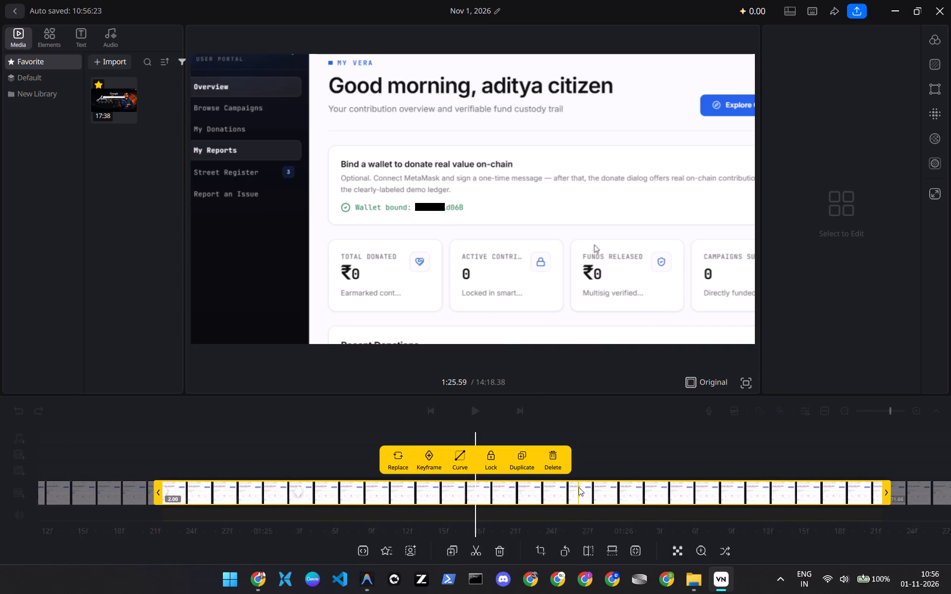
scroll(579, 487, left, 1)
scroll(658, 290, left, 2)
drag(658, 290, 537, 292)
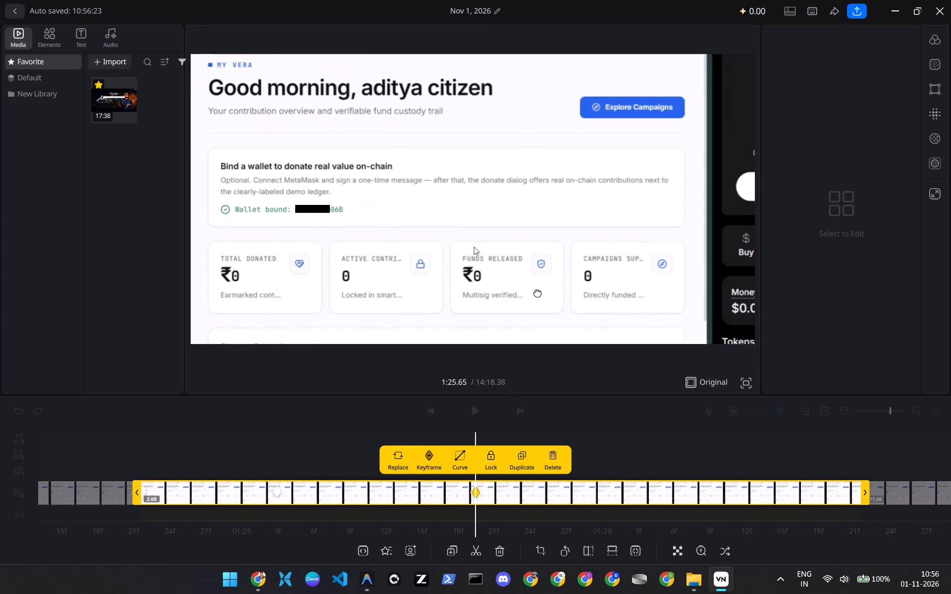
drag(537, 292, 533, 293)
At 1:26.00, shift the enlarged frame to bring the MetaMask panel with Account 3 into view, setting another keyframe.
scroll(548, 518, left, 2)
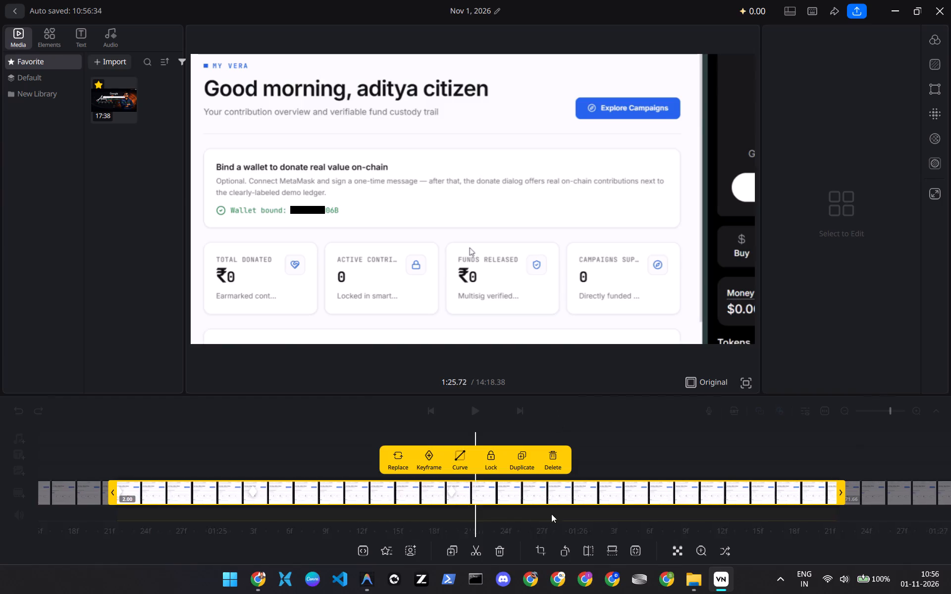
scroll(551, 514, left, 8)
scroll(647, 312, left, 2)
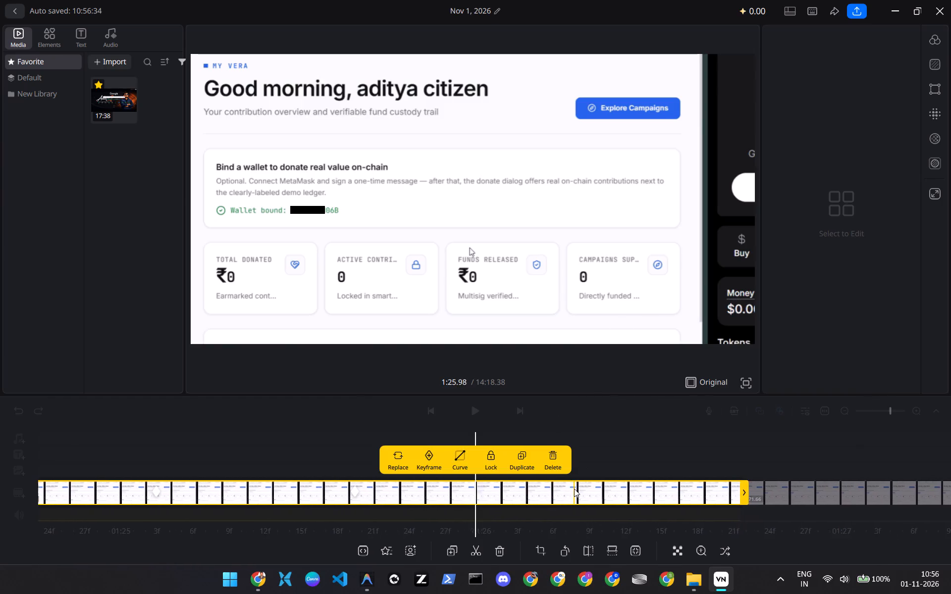
scroll(574, 489, left, 1)
drag(651, 305, 445, 363)
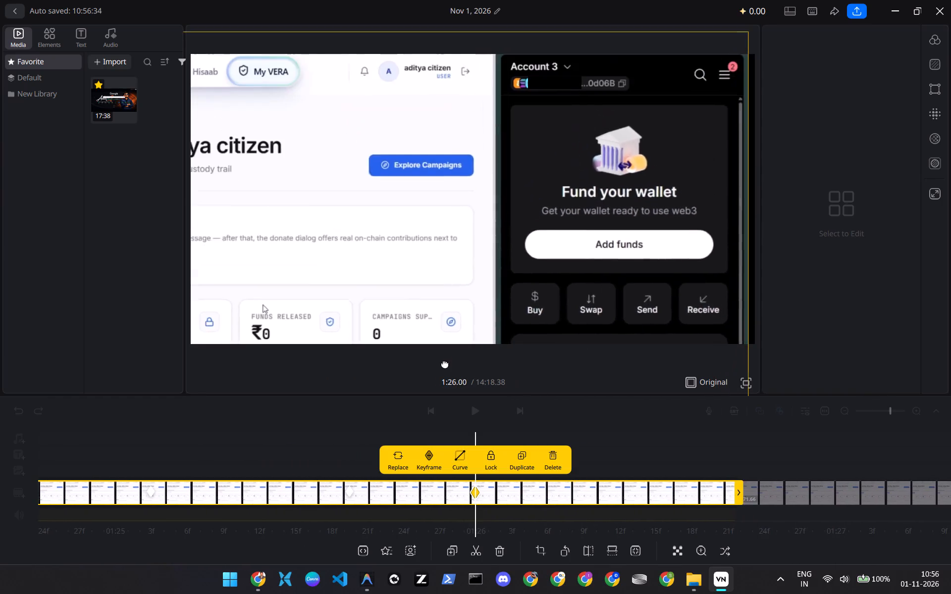
drag(445, 363, 446, 346)
At 1:26.68, near the end of the freeze frame clip, scale the frame down until the whole recording is visible, setting a keyframe.
scroll(446, 346, left, 3)
scroll(517, 375, left, 1)
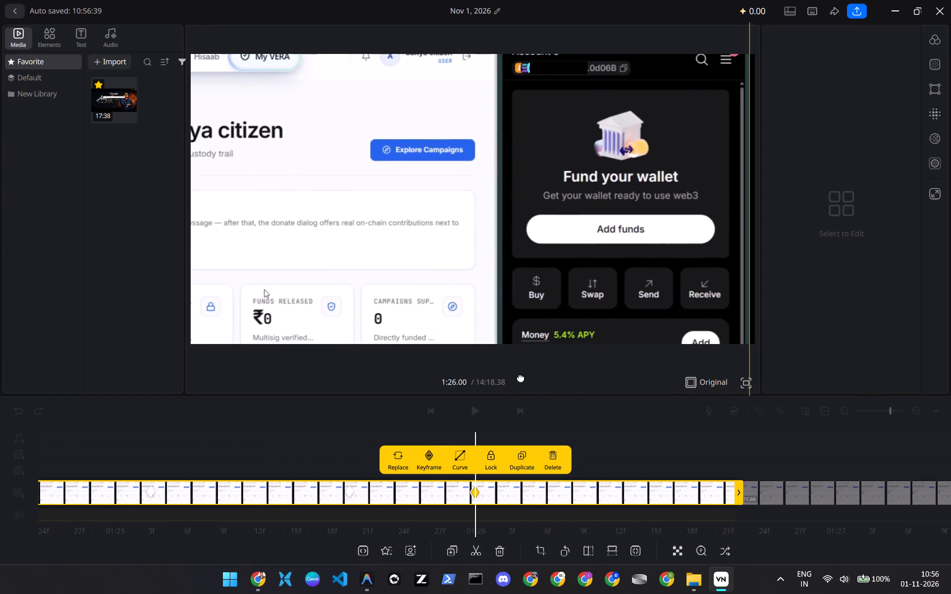
scroll(521, 377, left, 2)
scroll(586, 359, left, 1)
scroll(582, 487, left, 4)
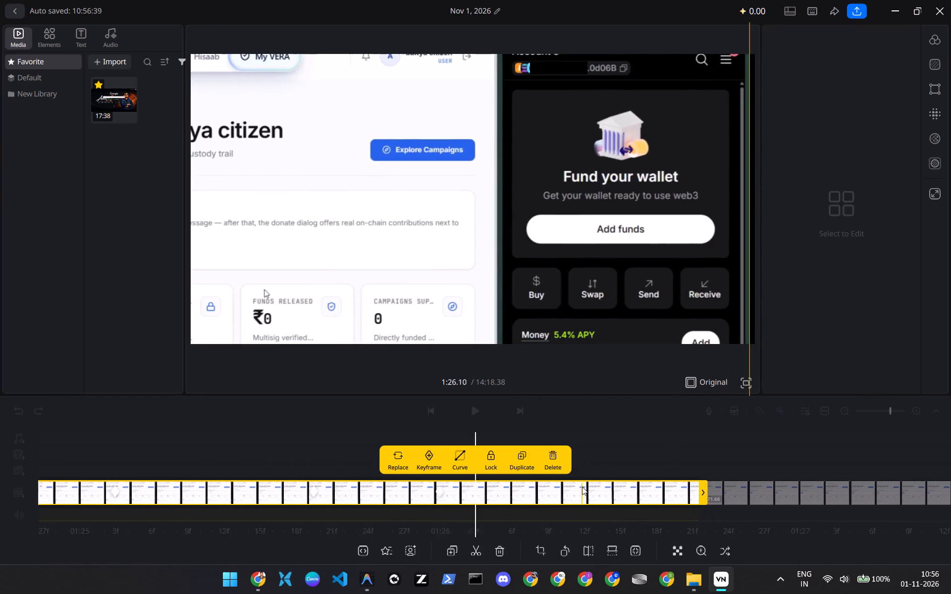
scroll(582, 487, left, 12)
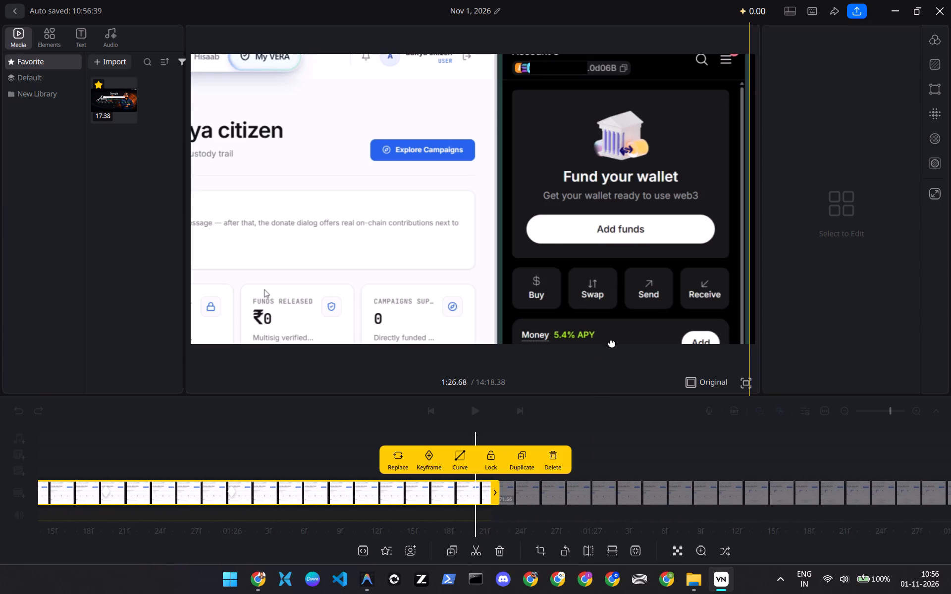
drag(651, 309, 623, 386)
drag(721, 95, 795, 0)
drag(668, 277, 479, 119)
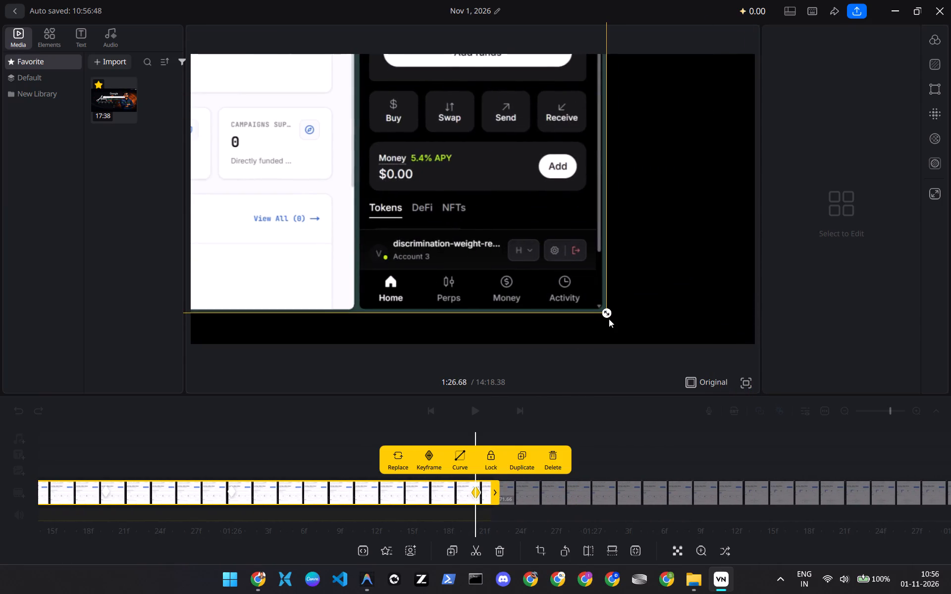
drag(608, 315, 394, 215)
drag(303, 160, 597, 271)
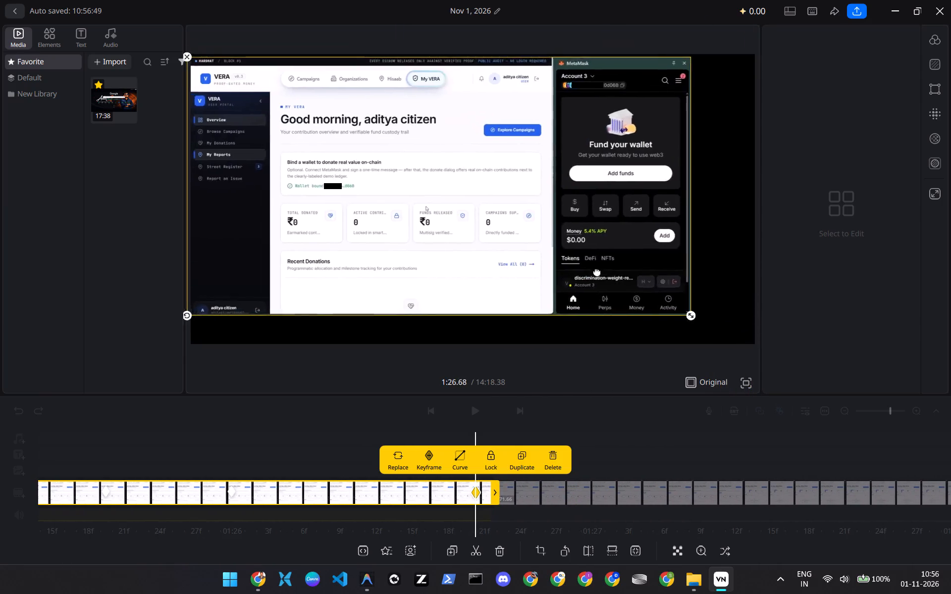
drag(597, 271, 601, 268)
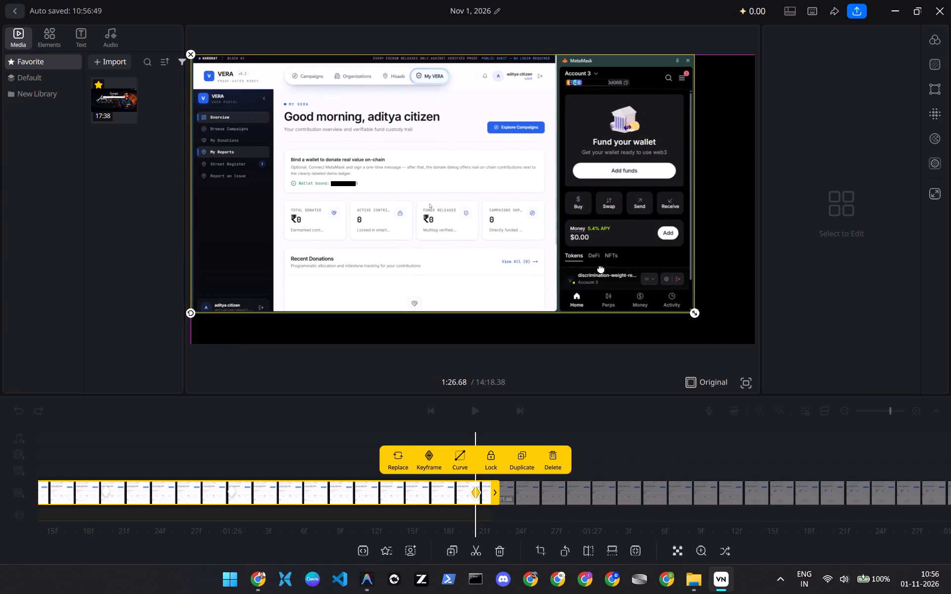
drag(601, 268, 599, 268)
Resize and reposition the frame at the 1:26.68 keyframe so the recording fills the canvas again.
drag(696, 317, 735, 337)
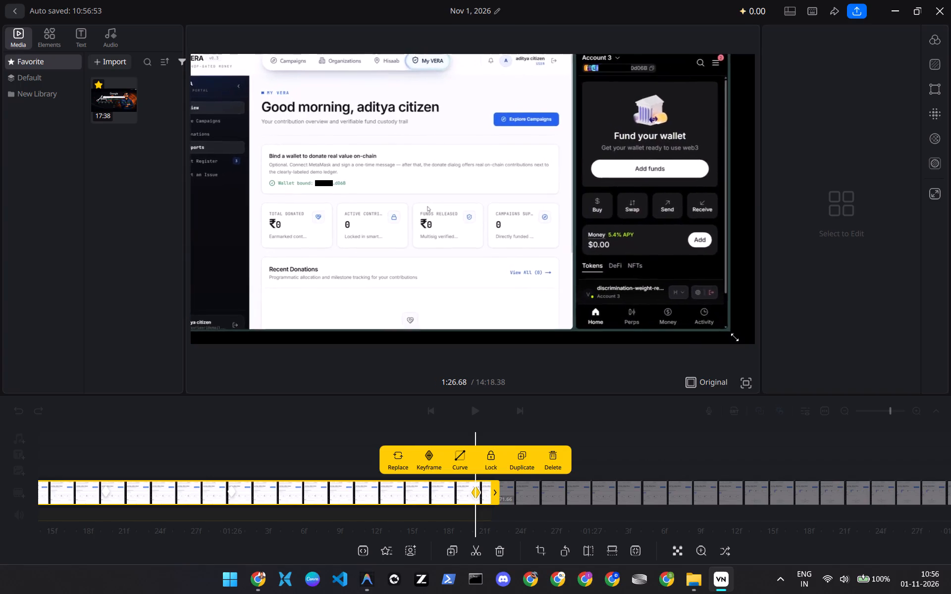
drag(735, 337, 757, 347)
drag(419, 306, 450, 310)
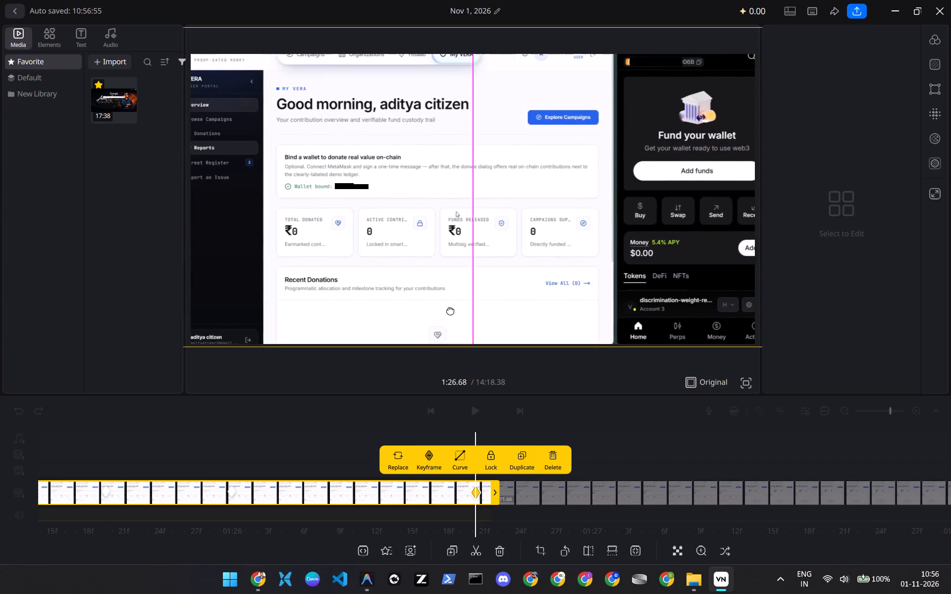
drag(450, 310, 494, 323)
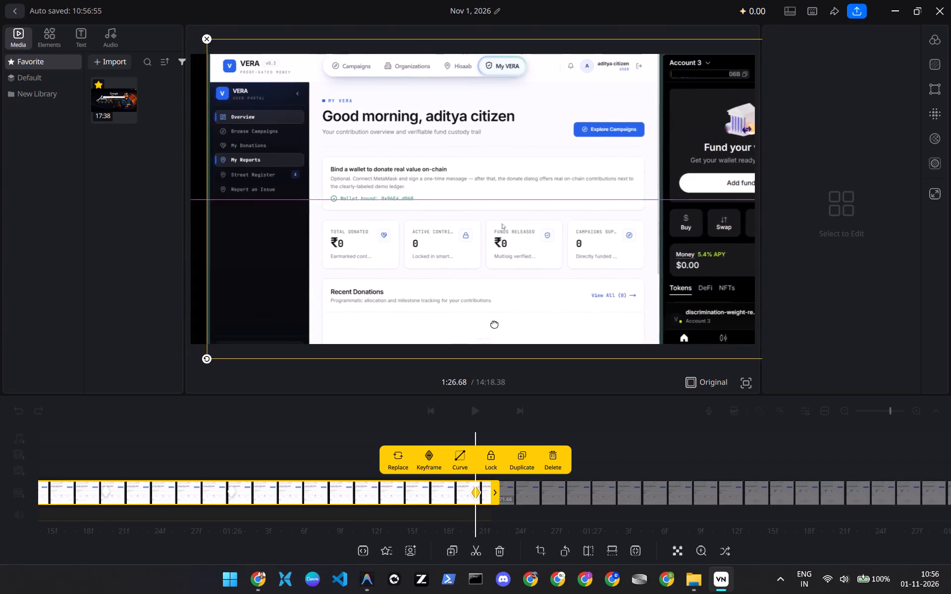
drag(494, 323, 479, 341)
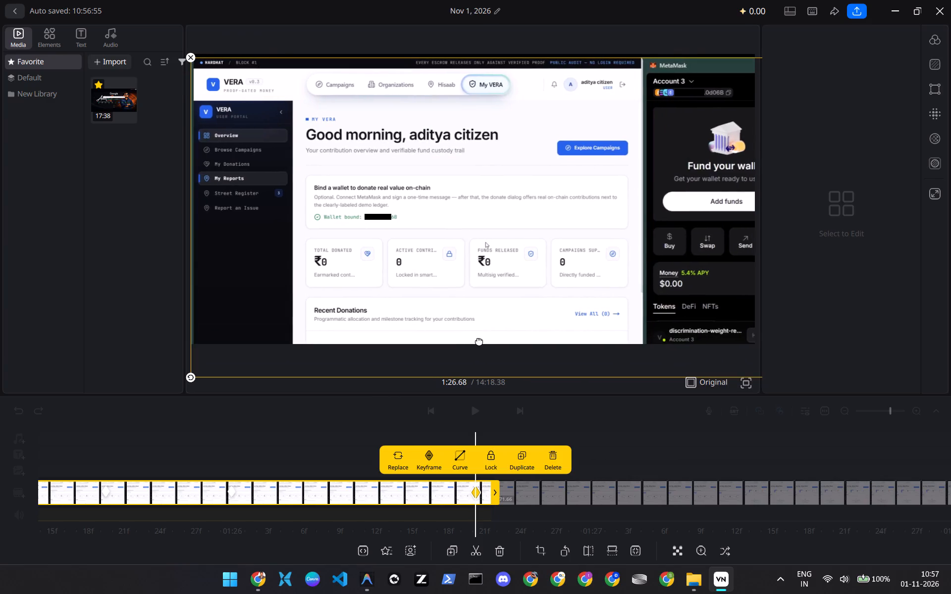
drag(623, 350, 543, 351)
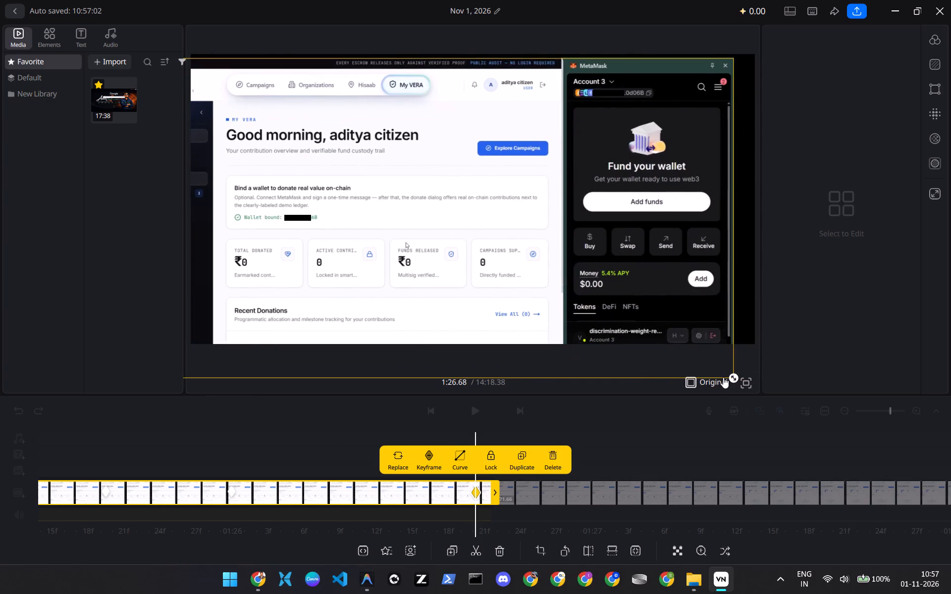
drag(734, 375, 704, 361)
drag(584, 300, 642, 285)
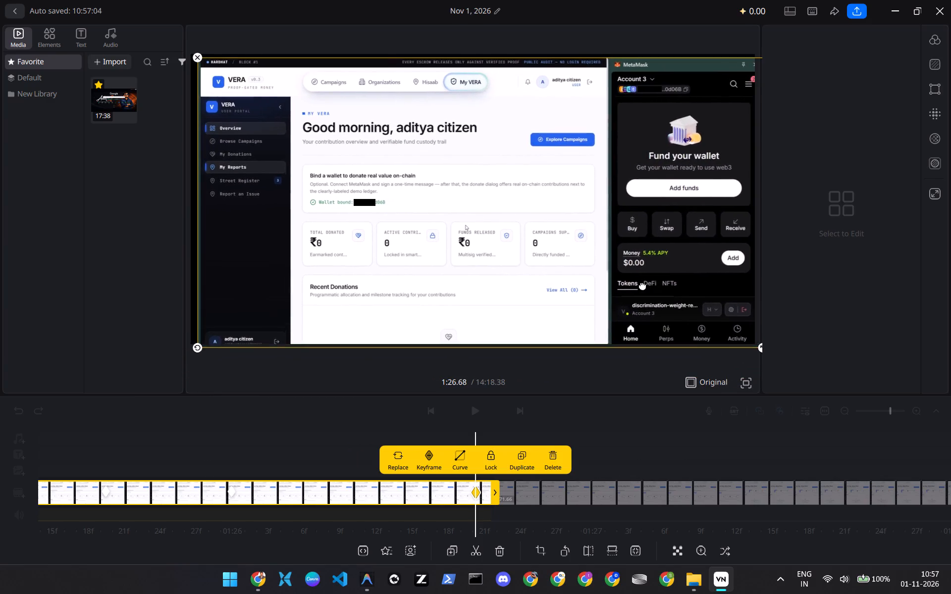
drag(642, 285, 639, 283)
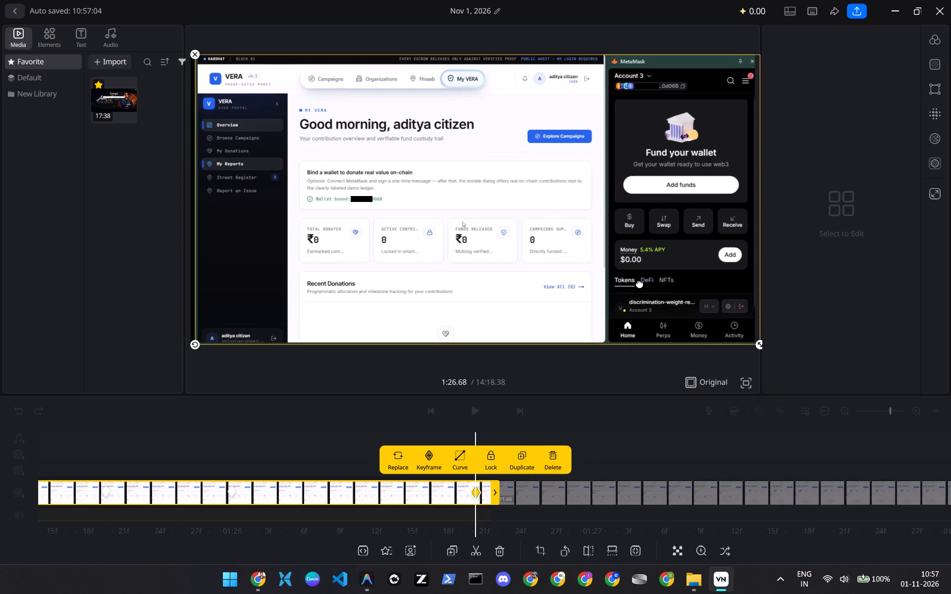
drag(639, 283, 634, 281)
click(636, 372)
Review the zoom and pan animation across the wallet-bound freeze frame clip.
scroll(571, 487, left, 2)
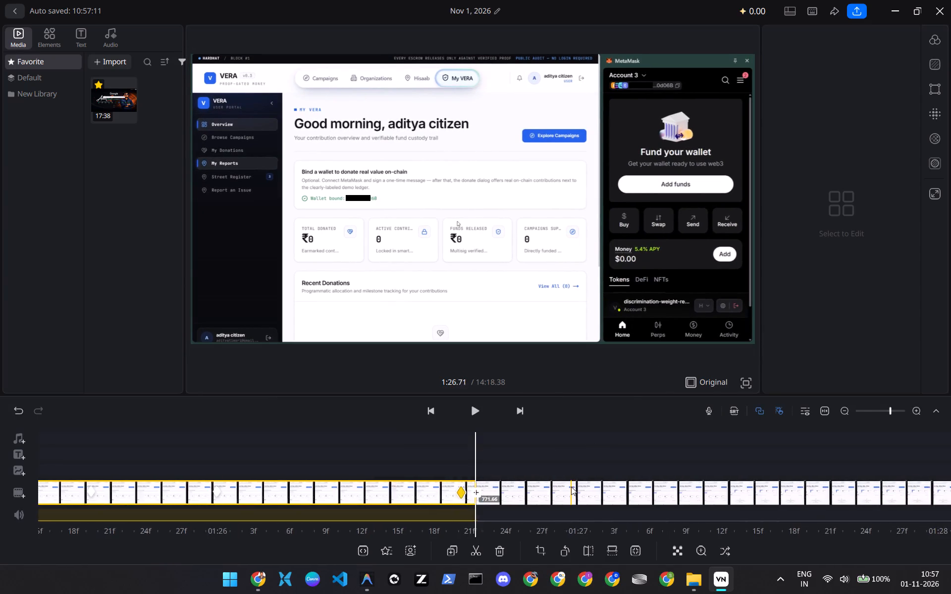
scroll(571, 487, left, 3)
scroll(571, 487, right, 17)
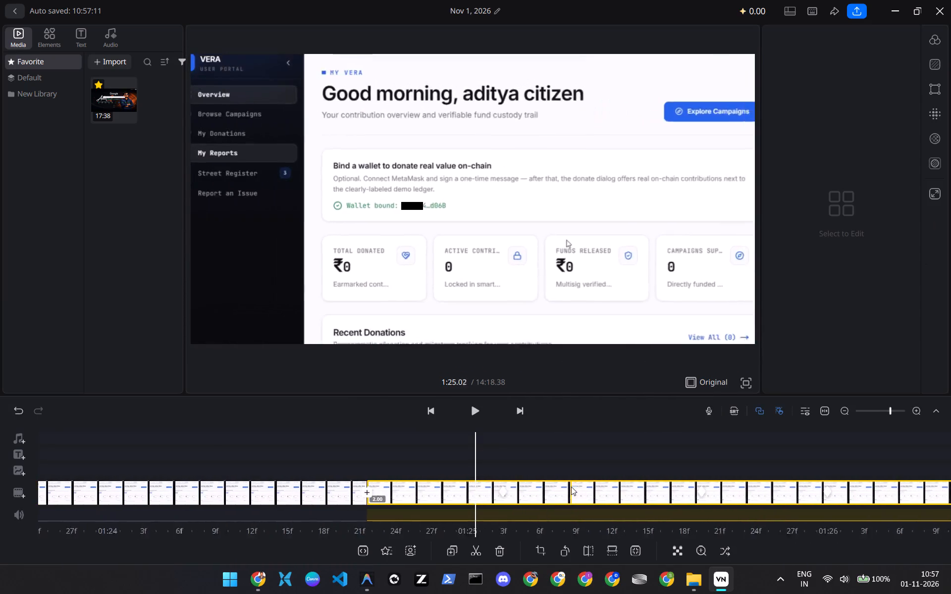
scroll(571, 487, right, 4)
scroll(571, 487, left, 18)
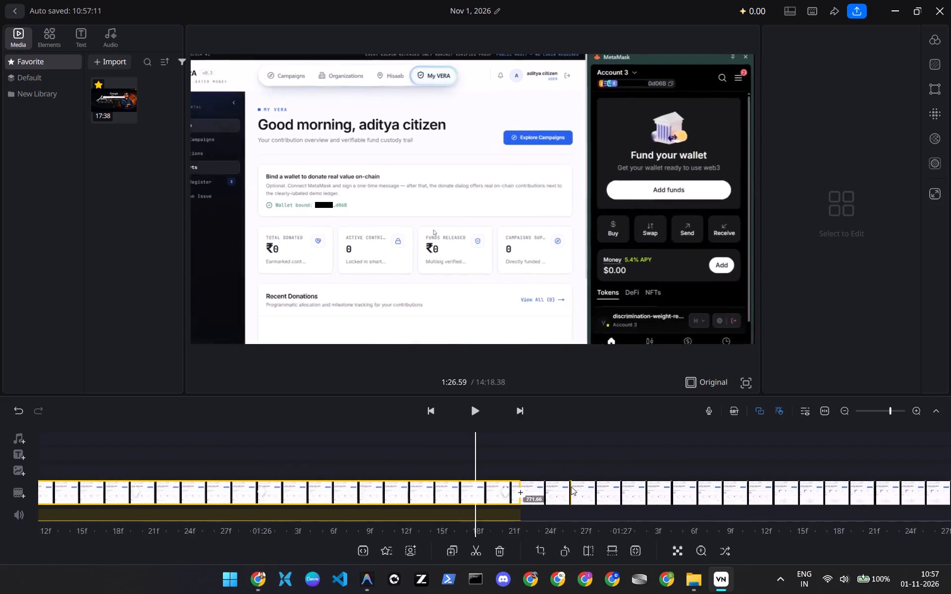
Split the recording at 1:33.96, where the cursor is on Explore Campaigns, and delete the footage between the freeze frame and that cut.
scroll(571, 487, left, 20)
scroll(571, 487, left, 8)
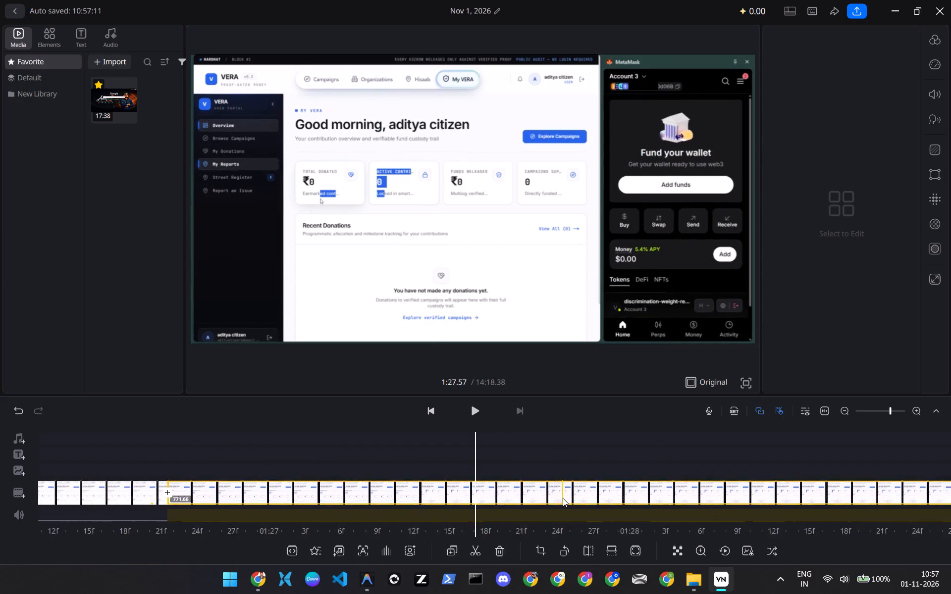
scroll(563, 498, left, 14)
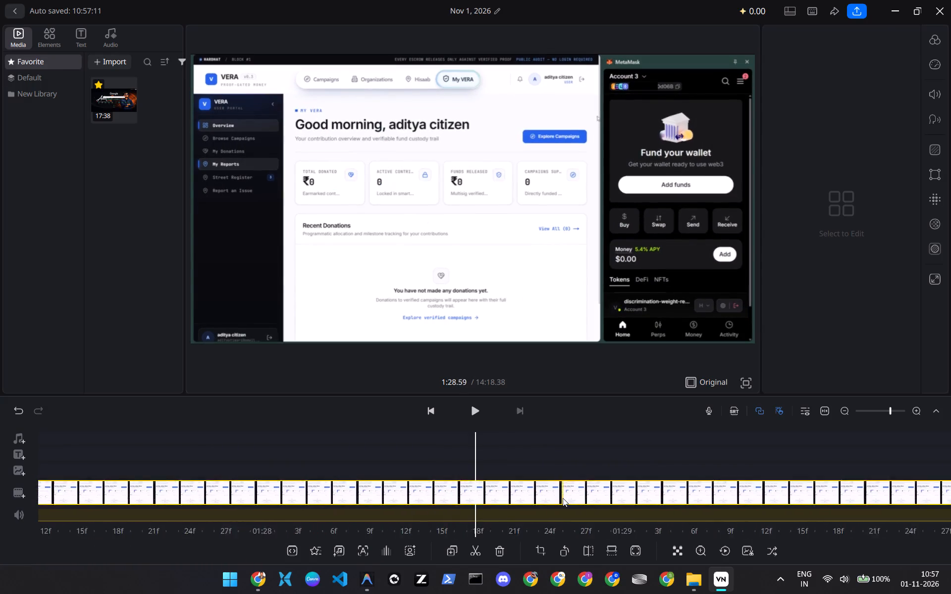
scroll(563, 498, left, 17)
scroll(563, 498, left, 5)
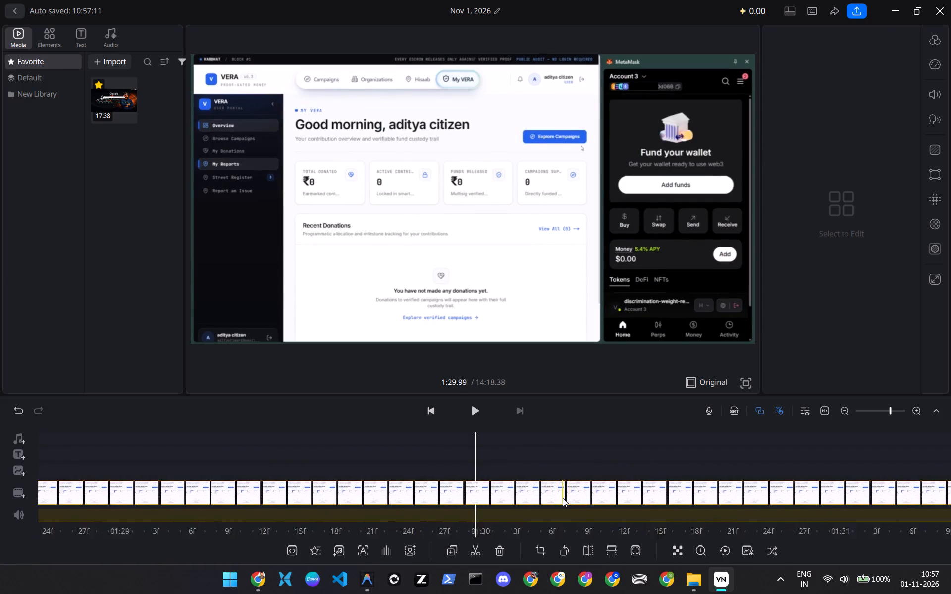
scroll(563, 498, left, 20)
scroll(563, 498, left, 20)
scroll(563, 498, left, 12)
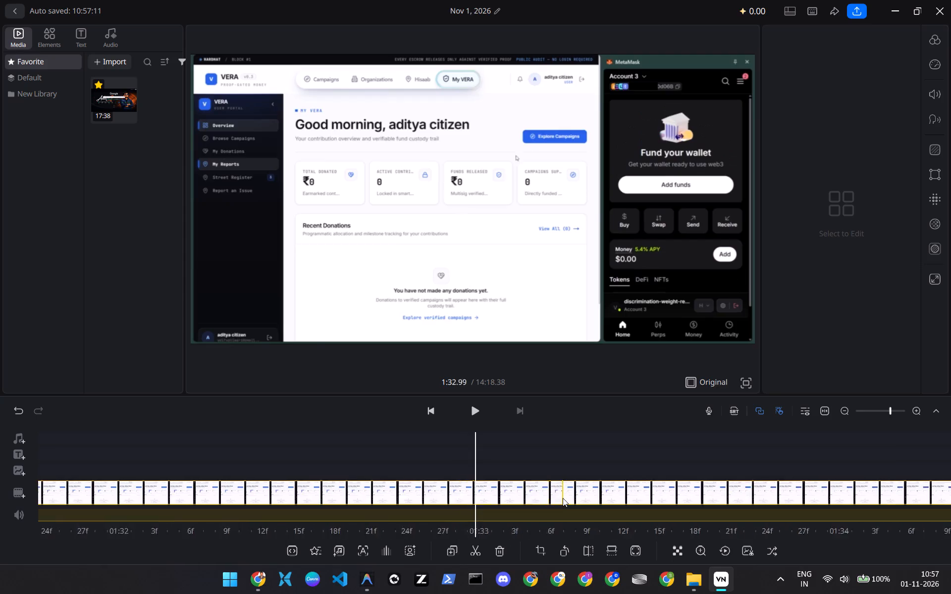
scroll(563, 498, left, 18)
scroll(563, 498, right, 13)
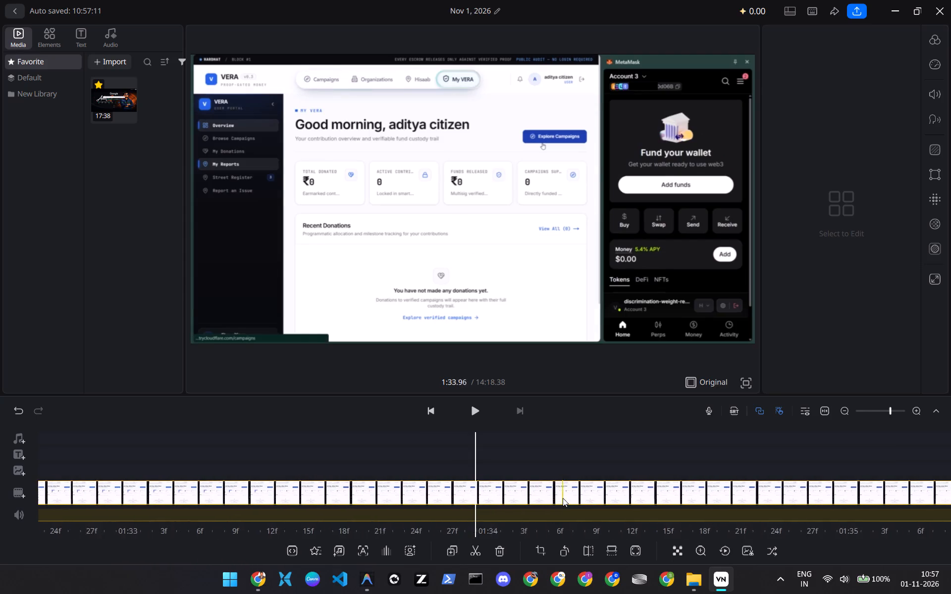
scroll(563, 498, right, 6)
scroll(563, 498, left, 2)
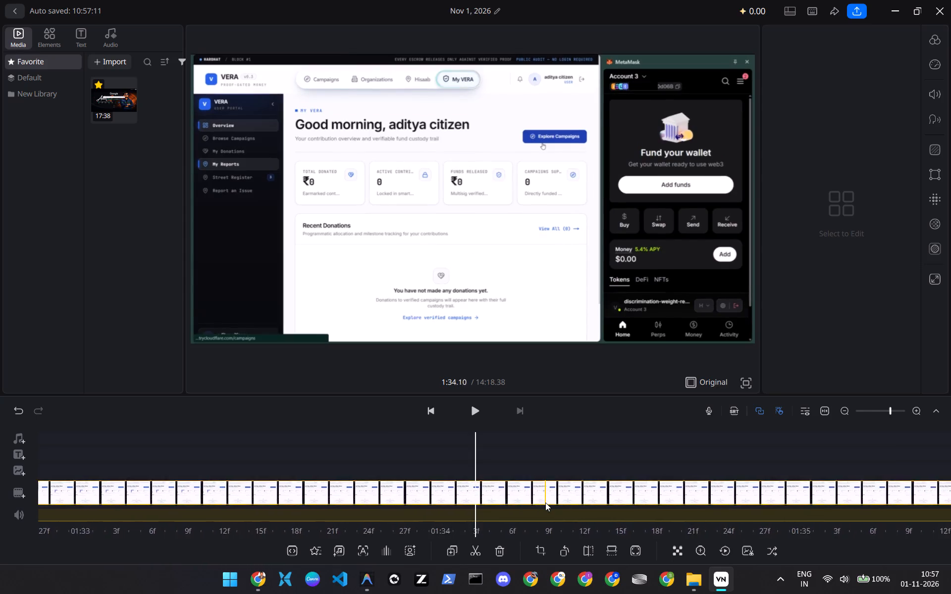
scroll(545, 502, left, 1)
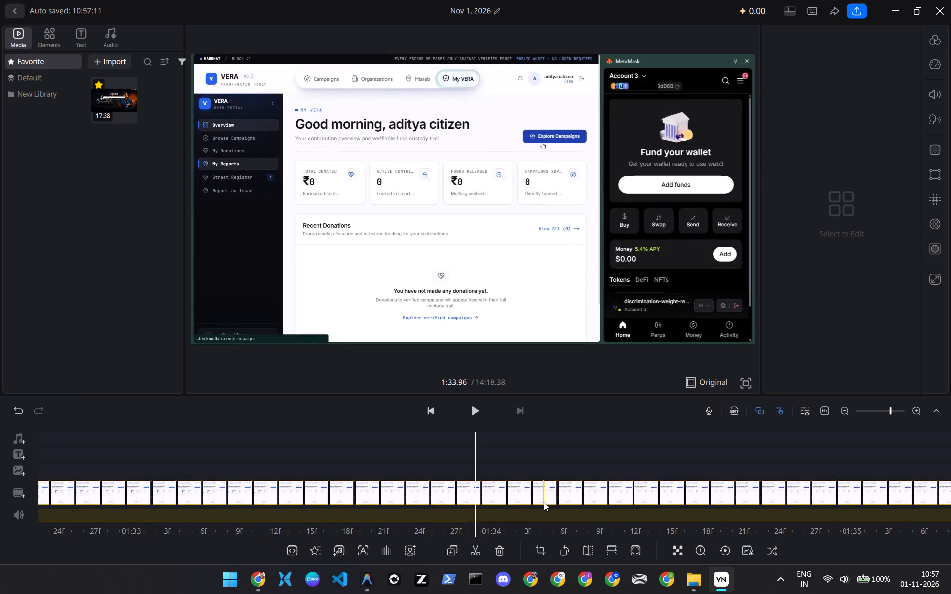
key(ctrl+b)
key(Delete)
Split the recording at 1:28.13, where the cursor rests on the campaign card's Contribute button.
scroll(476, 519, left, 3)
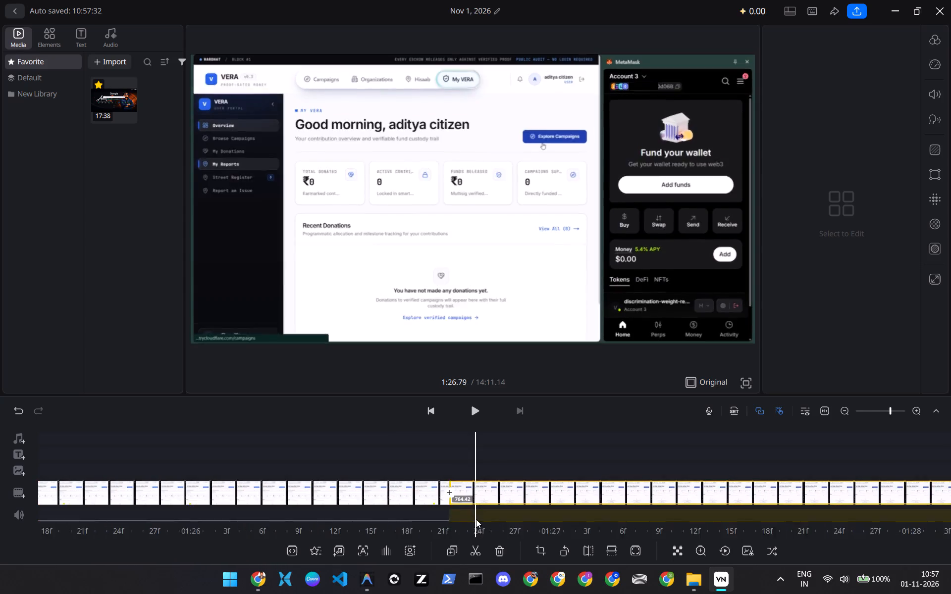
scroll(476, 519, left, 16)
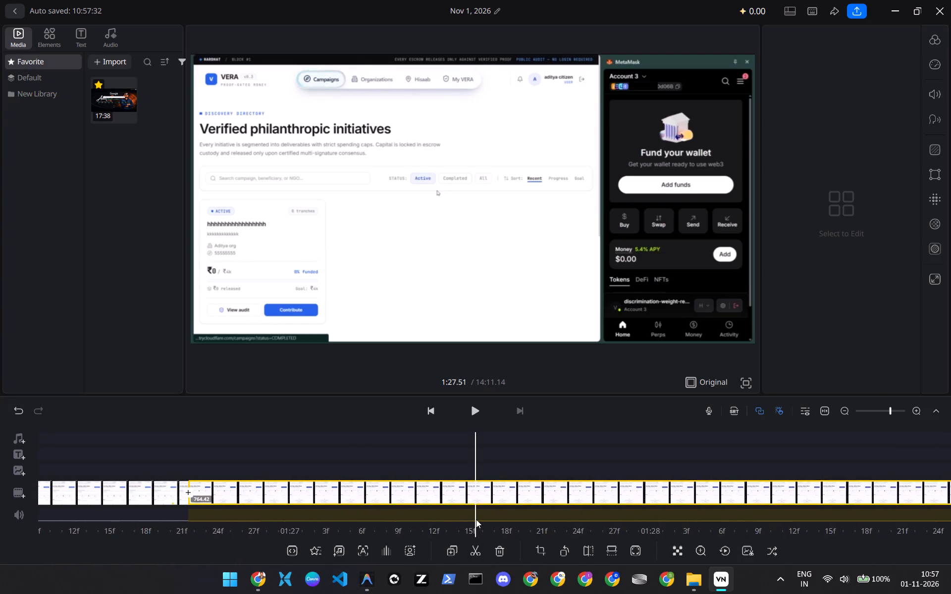
scroll(476, 519, left, 12)
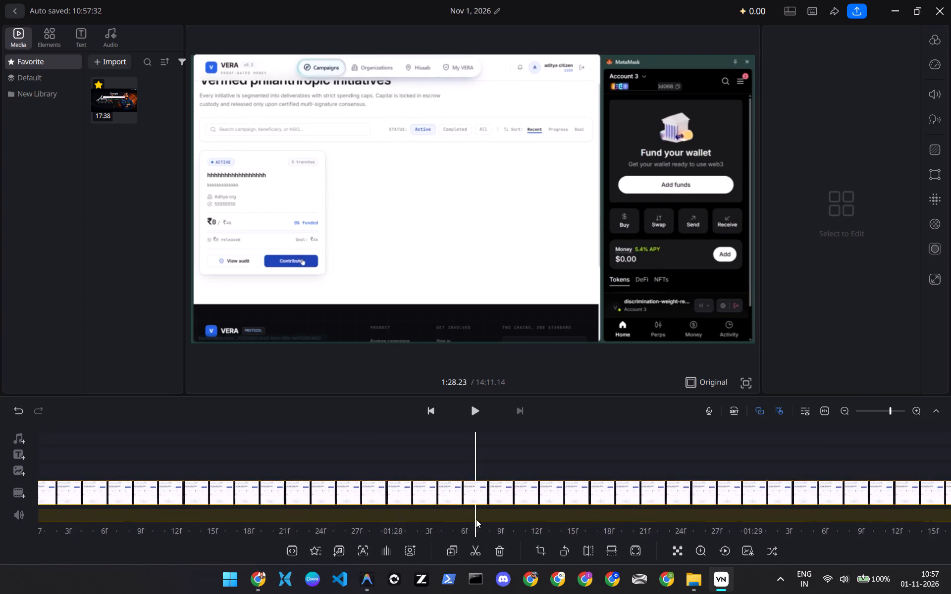
scroll(476, 519, left, 7)
scroll(476, 519, right, 9)
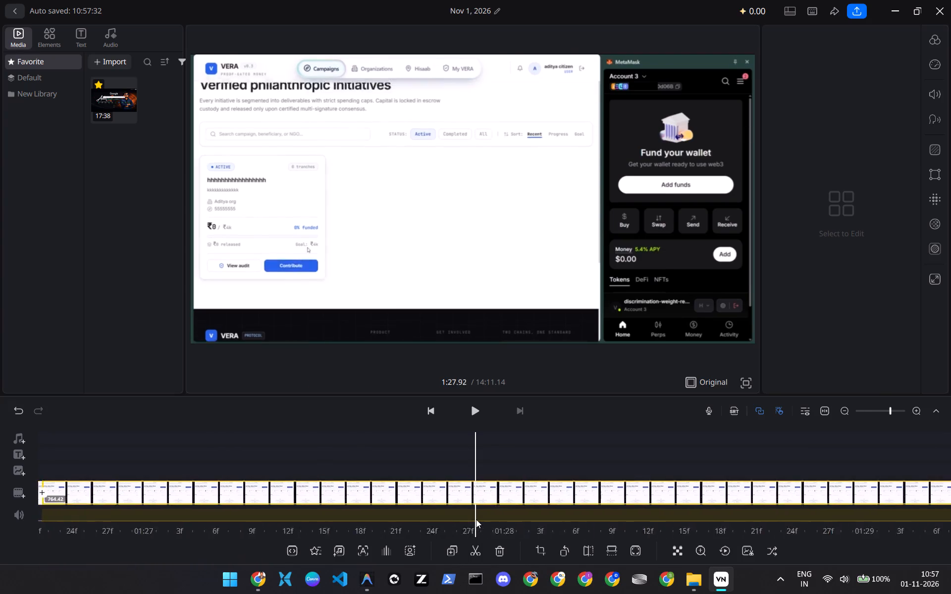
scroll(476, 519, right, 2)
scroll(476, 519, left, 9)
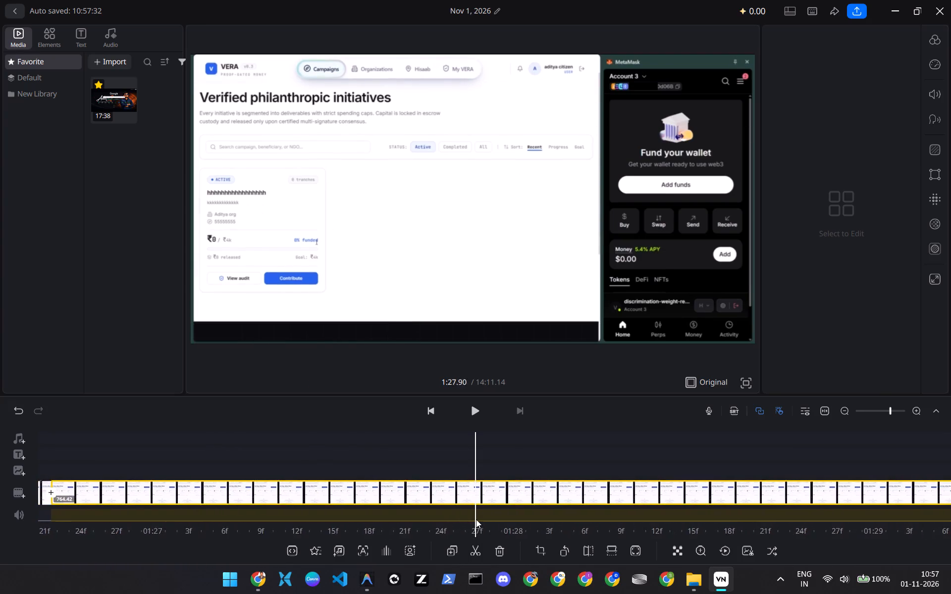
scroll(476, 519, left, 2)
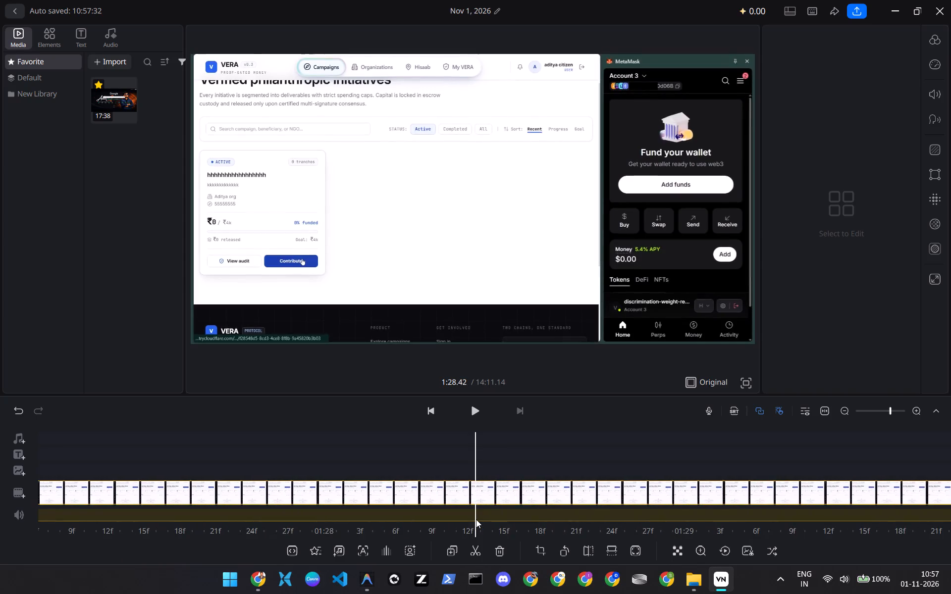
scroll(476, 519, right, 6)
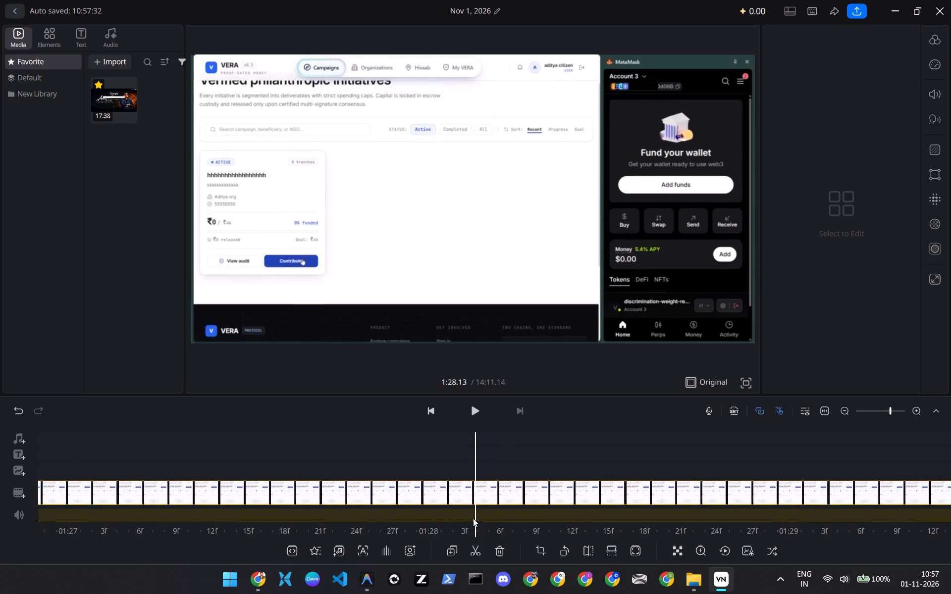
key(ctrl+b)
Split again at 1:34.66, just before the campaign detail page loads, and delete the footage from the Contribute cut to there.
scroll(473, 518, right, 1)
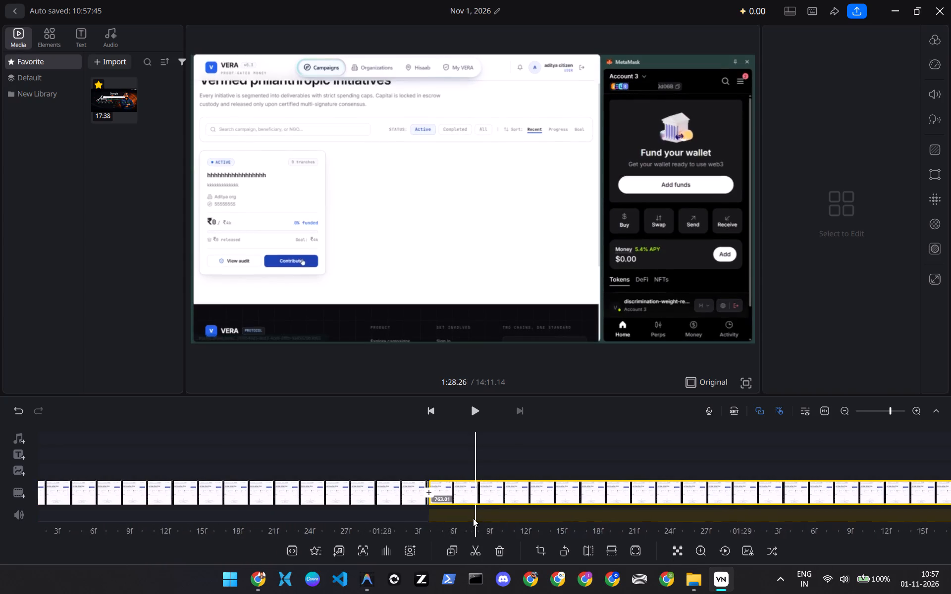
scroll(473, 518, left, 20)
scroll(473, 518, left, 2)
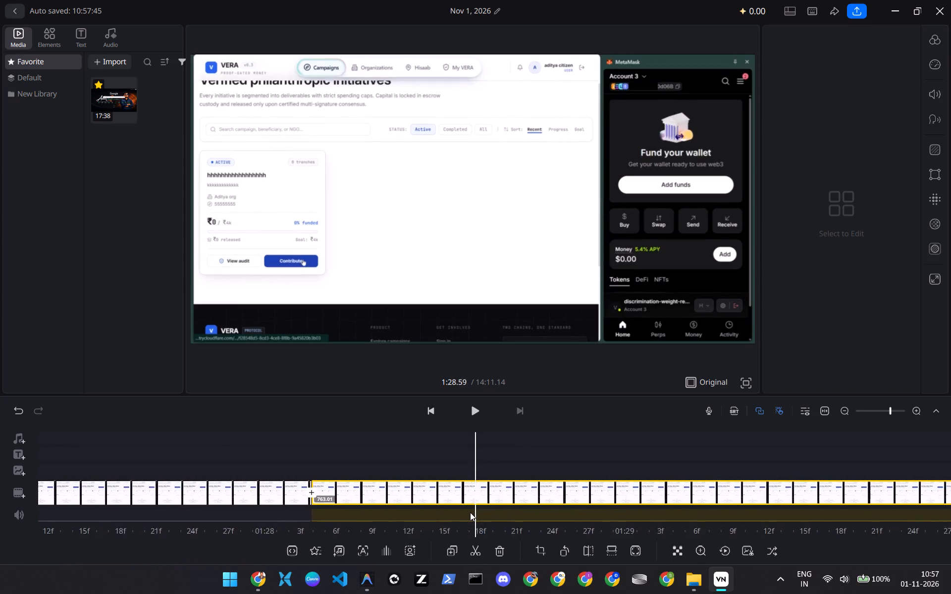
scroll(470, 512, left, 20)
scroll(470, 512, left, 3)
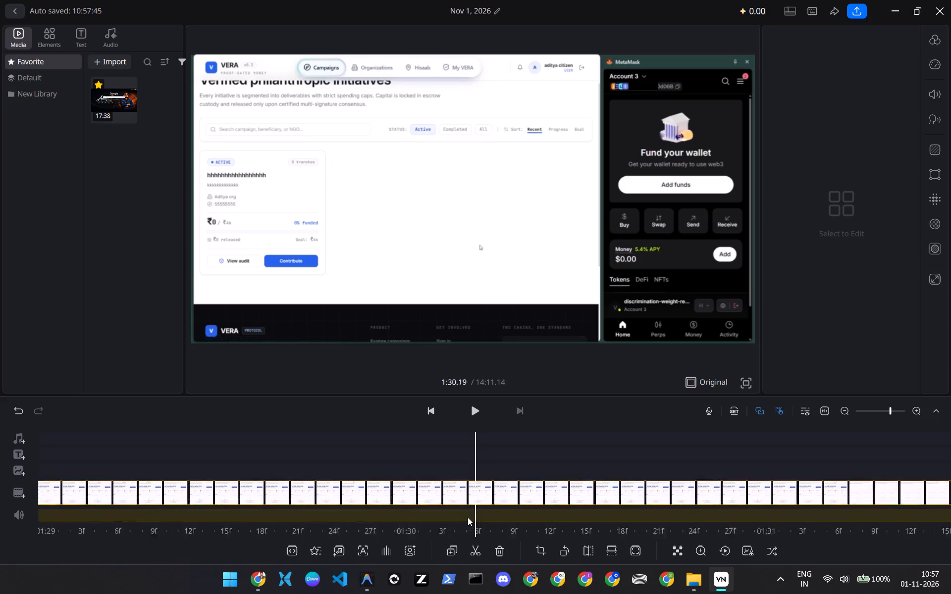
scroll(468, 517, left, 20)
scroll(468, 517, left, 3)
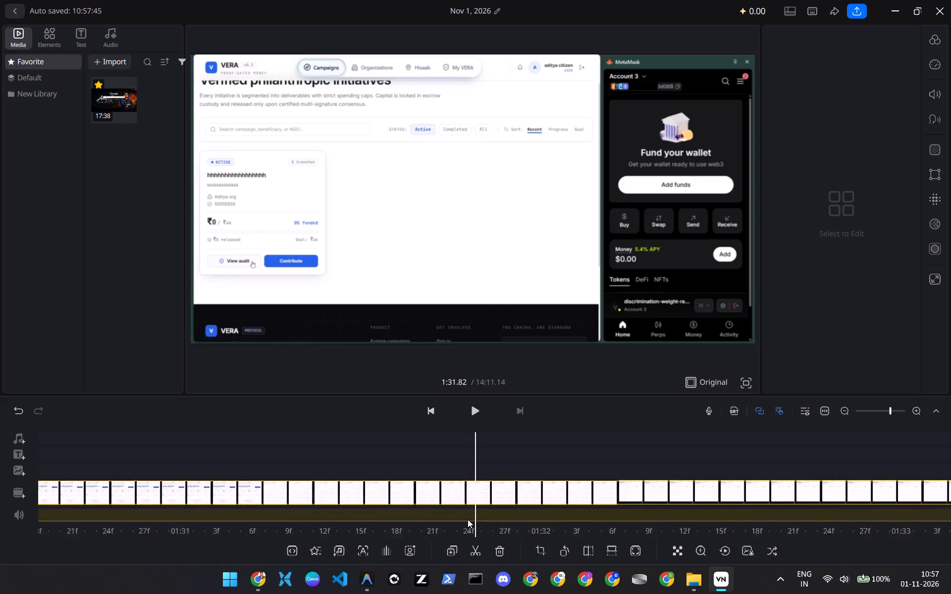
scroll(468, 519, left, 5)
scroll(468, 519, left, 20)
scroll(468, 519, left, 12)
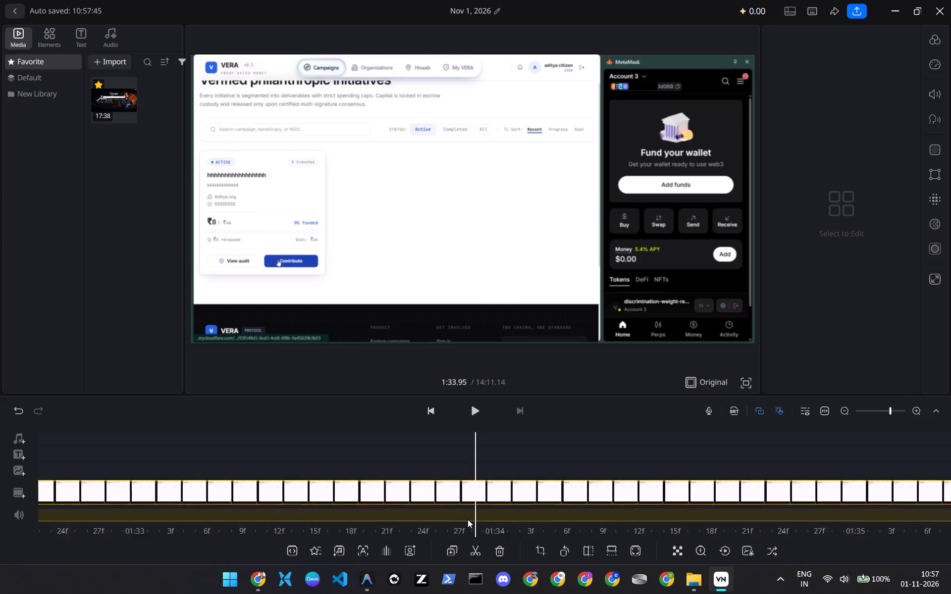
scroll(468, 519, left, 7)
scroll(468, 519, right, 7)
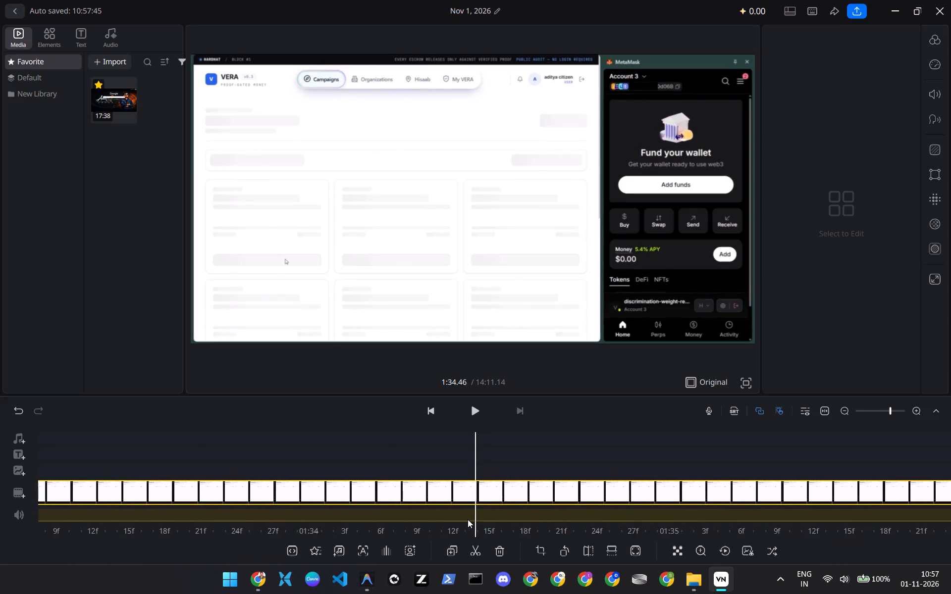
scroll(468, 519, left, 2)
scroll(468, 519, right, 1)
scroll(468, 519, left, 1)
scroll(468, 519, right, 2)
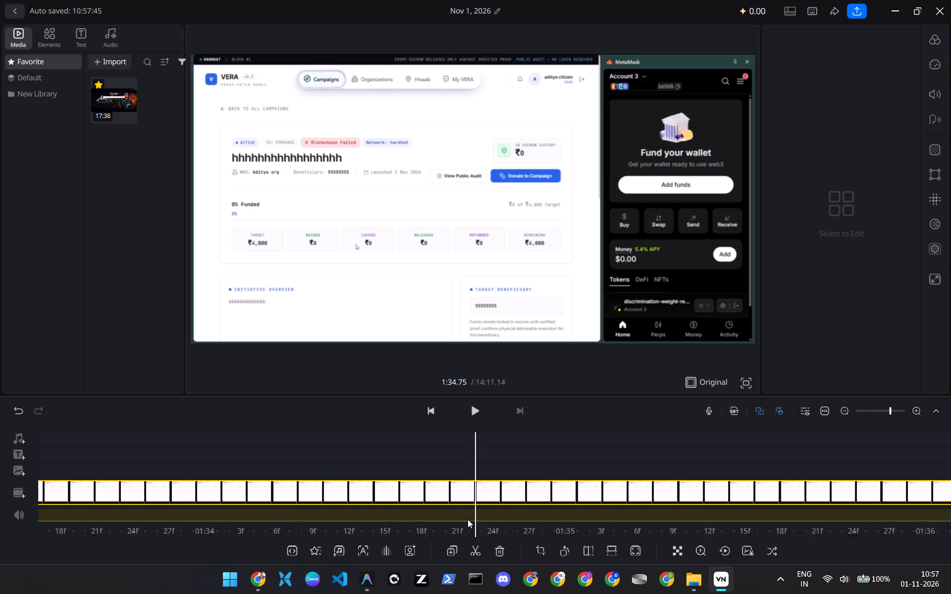
scroll(468, 519, right, 2)
key(ctrl+b)
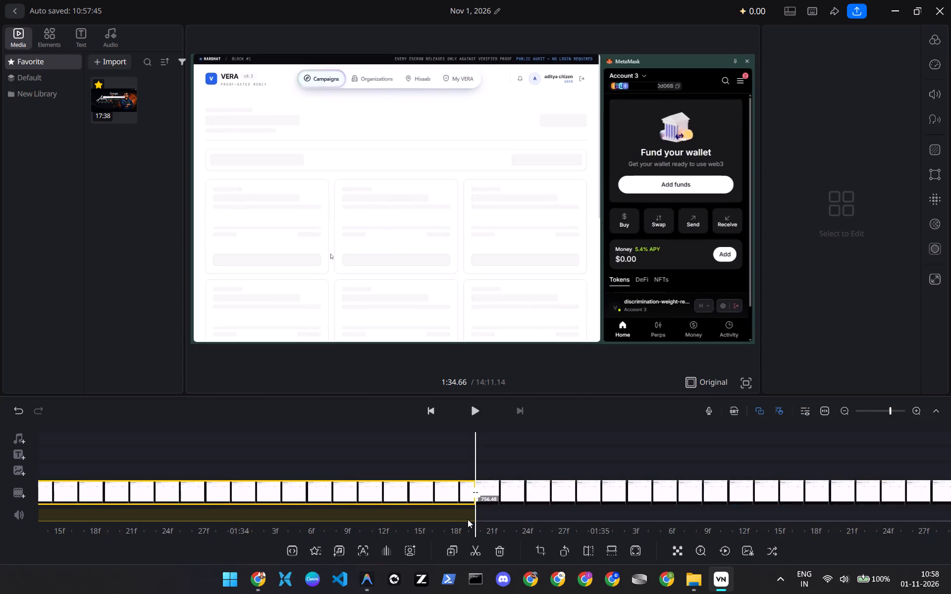
key(Delete)
Split the recording at 1:33.17, where the cursor is on the Donate to Campaign button.
scroll(464, 512, left, 4)
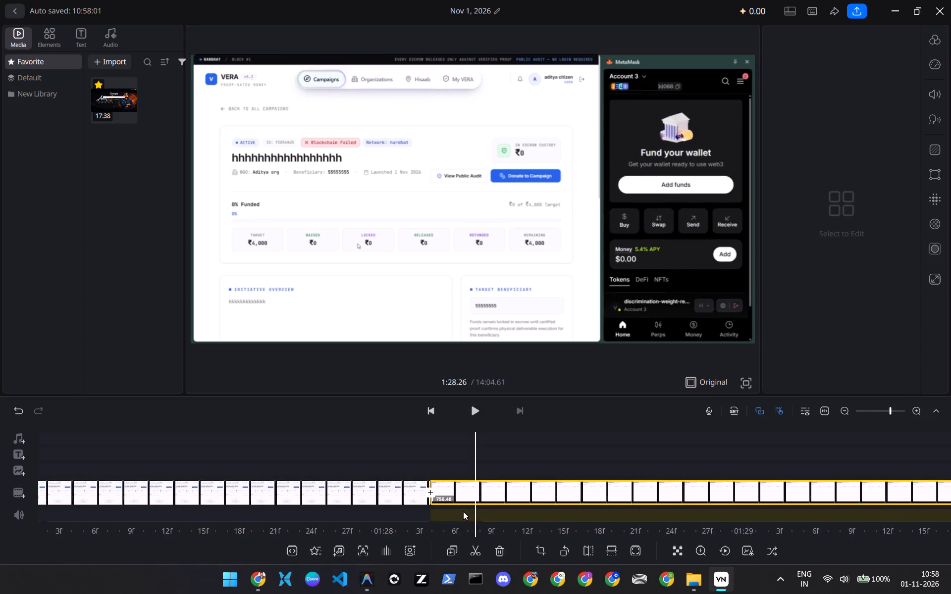
scroll(463, 511, left, 18)
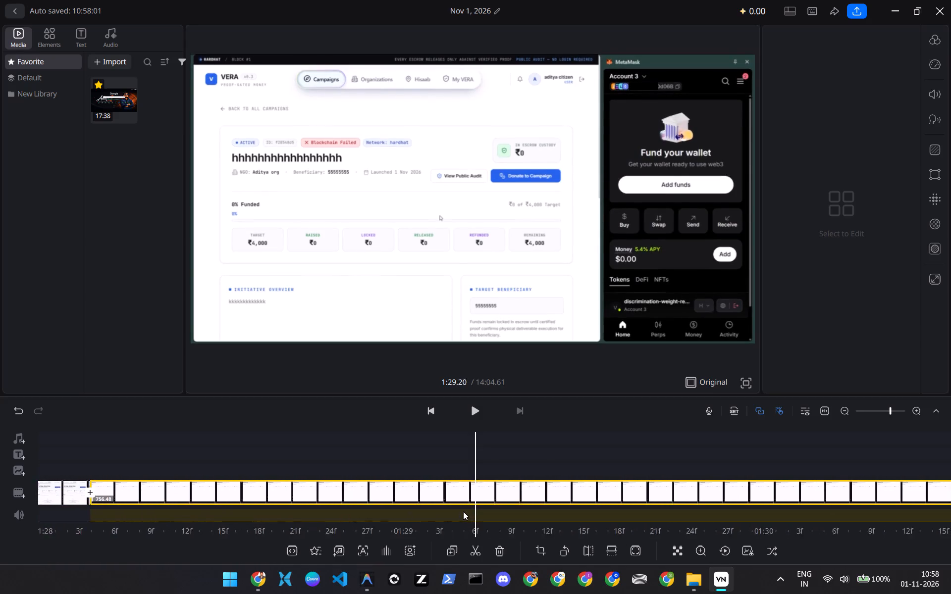
scroll(463, 511, left, 19)
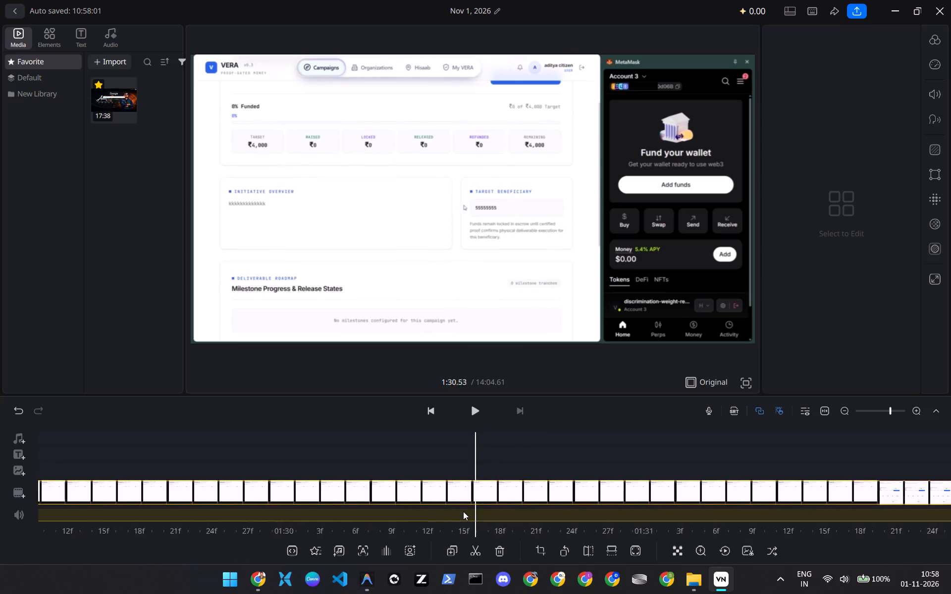
scroll(463, 511, left, 16)
scroll(463, 511, left, 9)
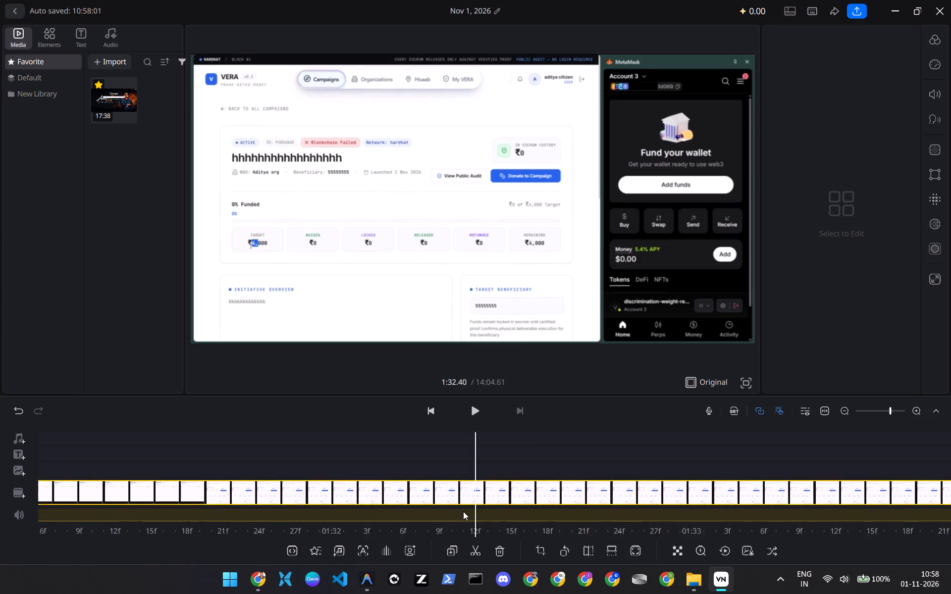
scroll(463, 511, left, 13)
scroll(463, 511, right, 5)
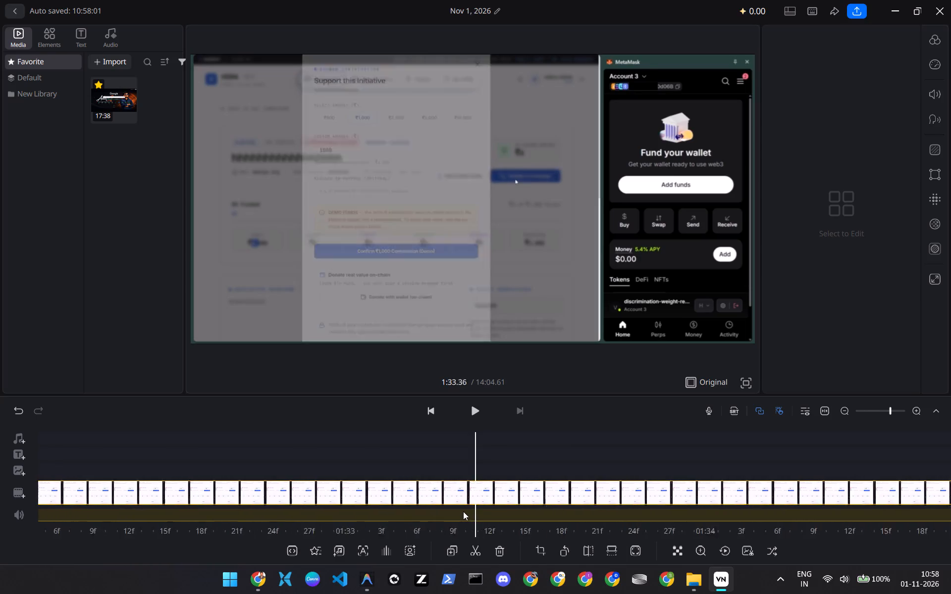
scroll(463, 511, right, 4)
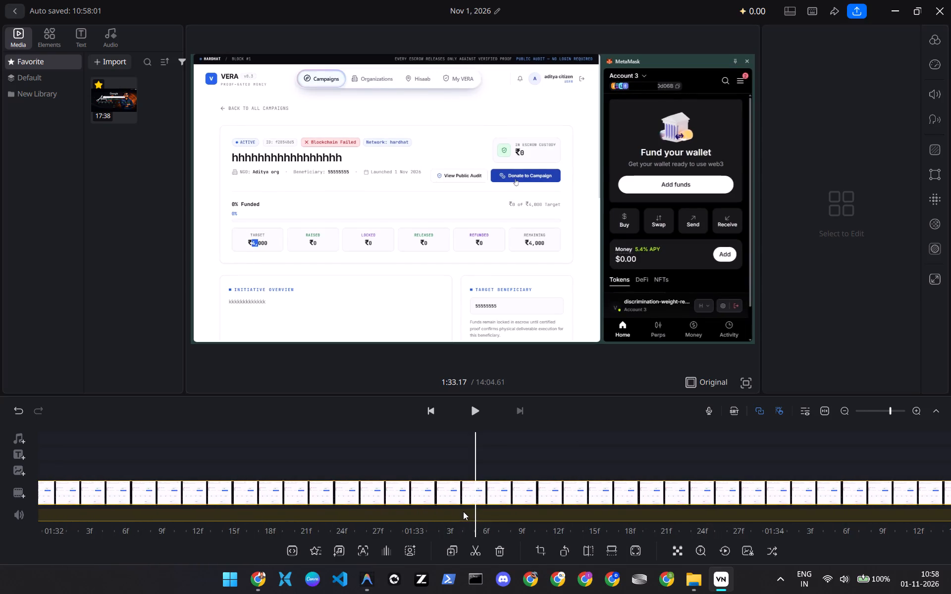
key(ctrl+b)
Split at 1:32.65, as the cursor nears View Public Audit, and delete the campaign page footage from 1:28.13 up to that cut.
scroll(407, 488, right, 6)
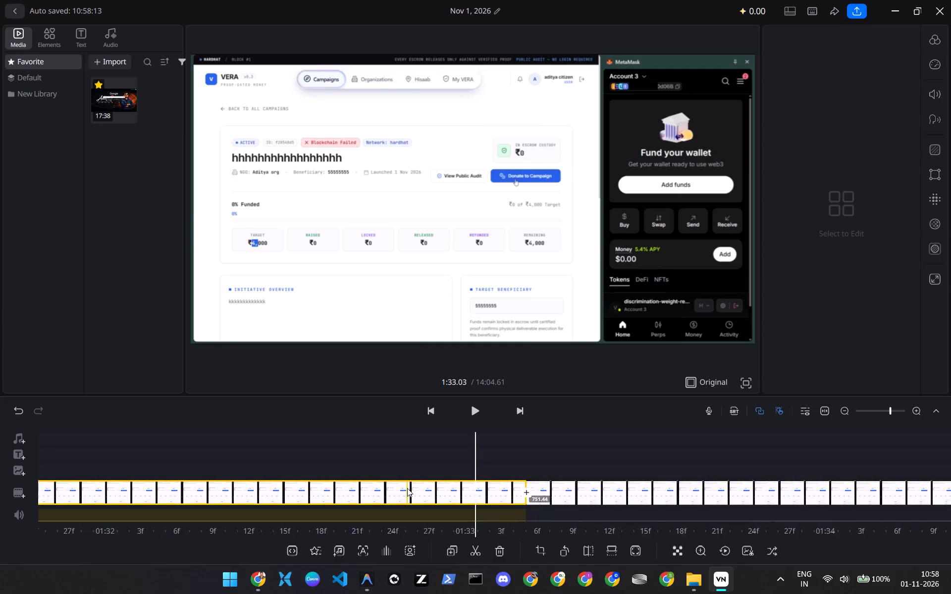
scroll(407, 488, right, 10)
scroll(407, 488, left, 1)
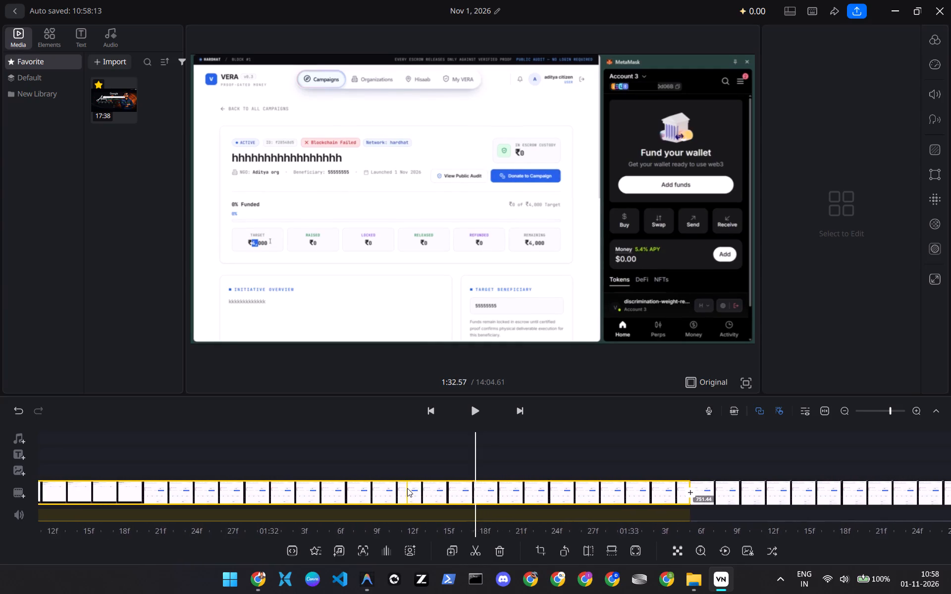
scroll(407, 488, left, 1)
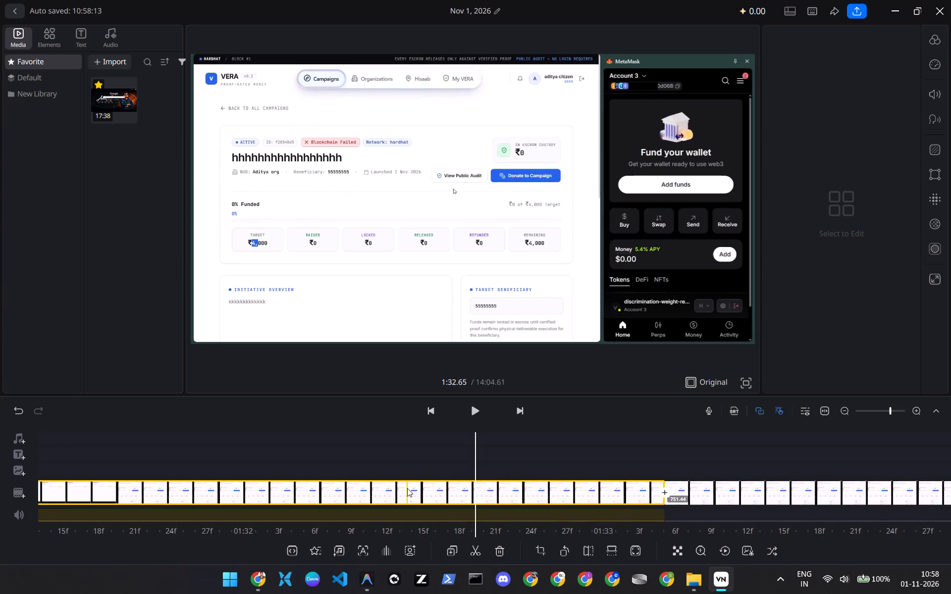
key(ctrl+b)
key(Delete)
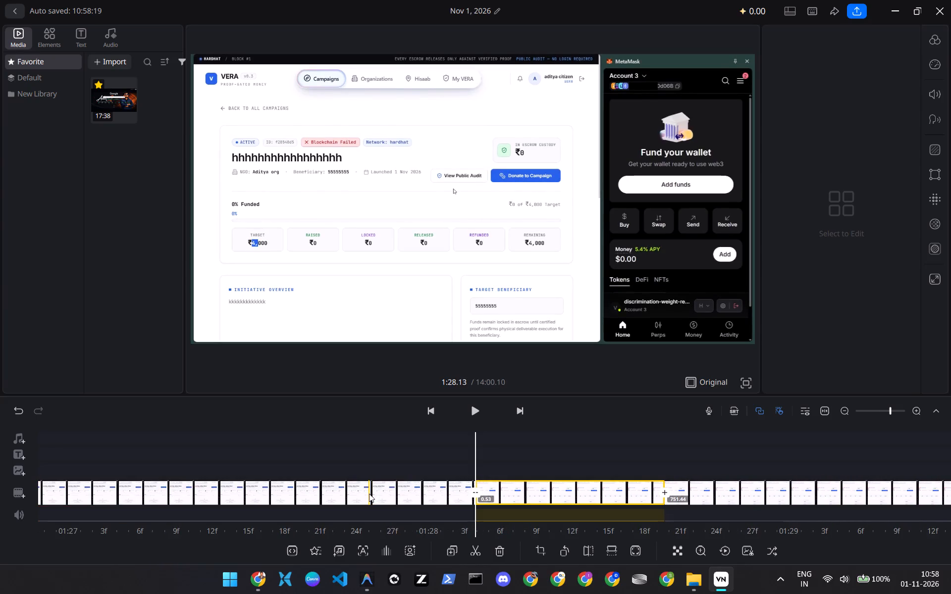
Split the recording at 1:32.03, where the custom amount in the Support this Initiative form reads 4000.
scroll(369, 494, left, 2)
scroll(369, 494, right, 5)
scroll(369, 494, left, 4)
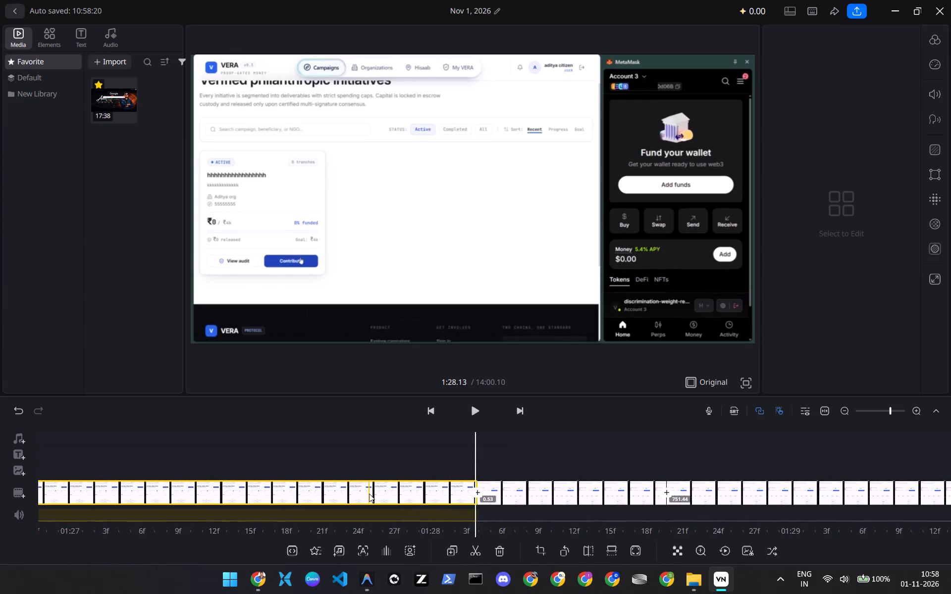
scroll(369, 494, left, 12)
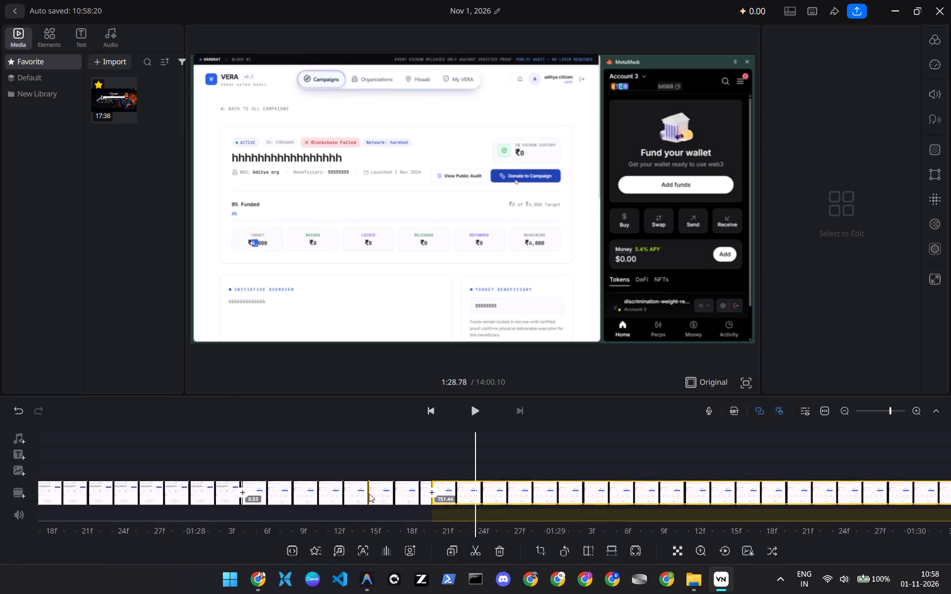
scroll(369, 494, left, 14)
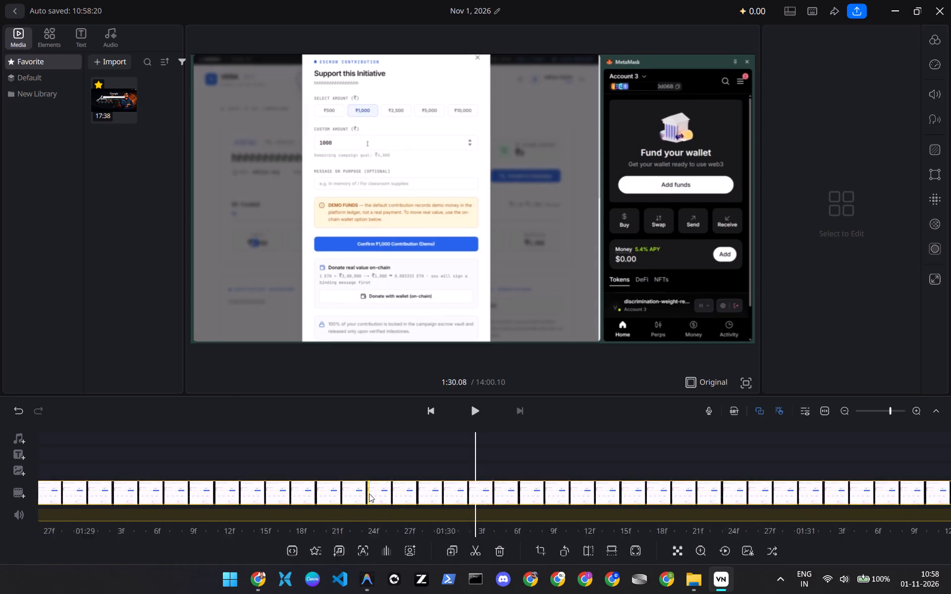
scroll(369, 494, left, 18)
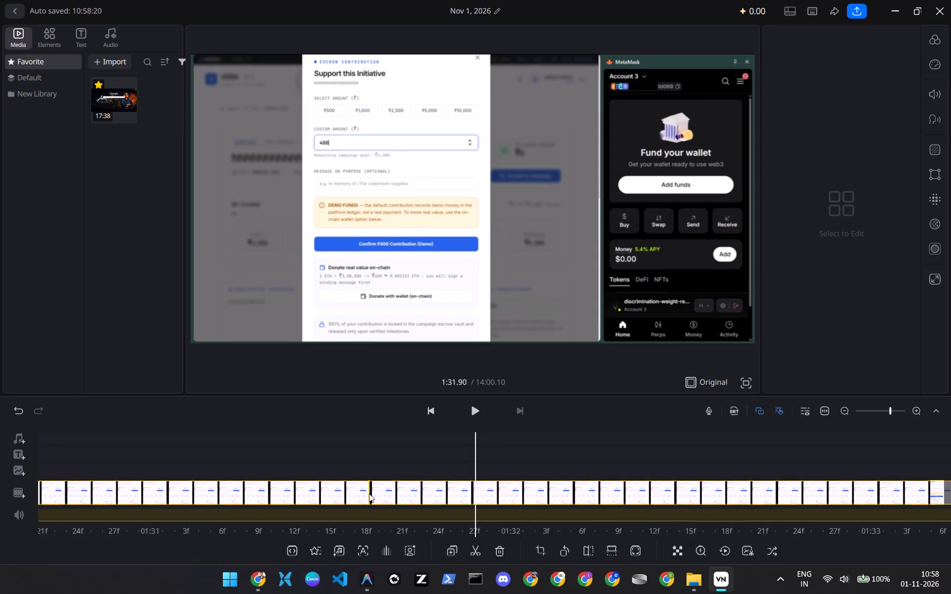
scroll(369, 494, left, 10)
scroll(369, 494, right, 3)
scroll(369, 494, left, 2)
scroll(369, 494, right, 13)
scroll(369, 494, left, 2)
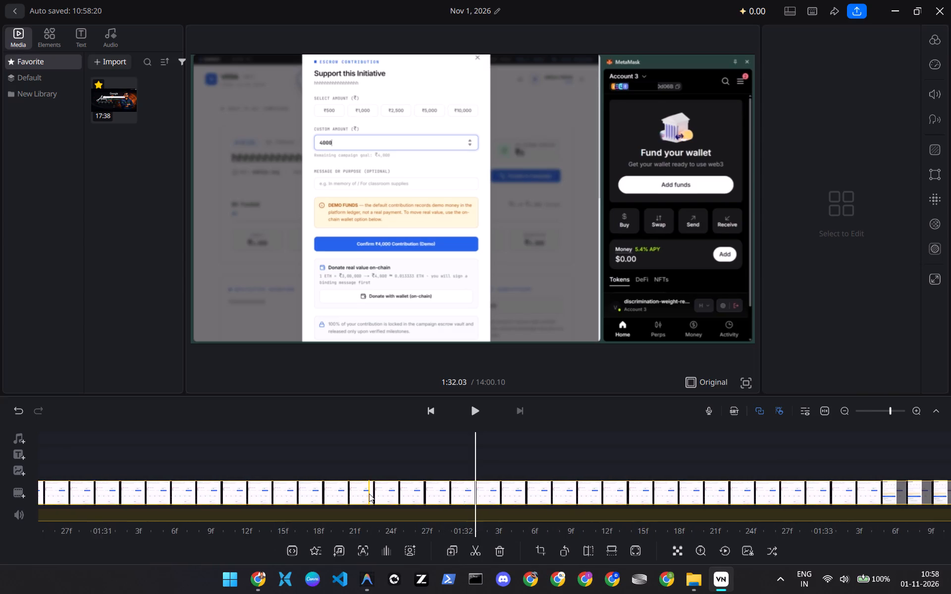
scroll(369, 494, left, 1)
key(ctrl+b)
Review the footage after the 1:32.03 cut, from the MetaMask signature and transaction requests through to the Donation Confirmed dialog.
scroll(566, 489, up, 1)
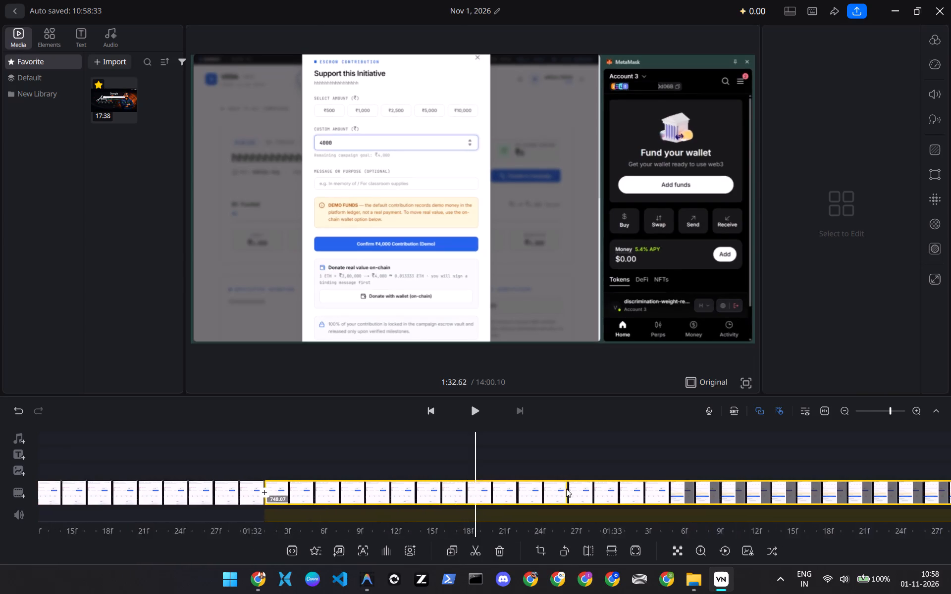
scroll(566, 489, up, 1)
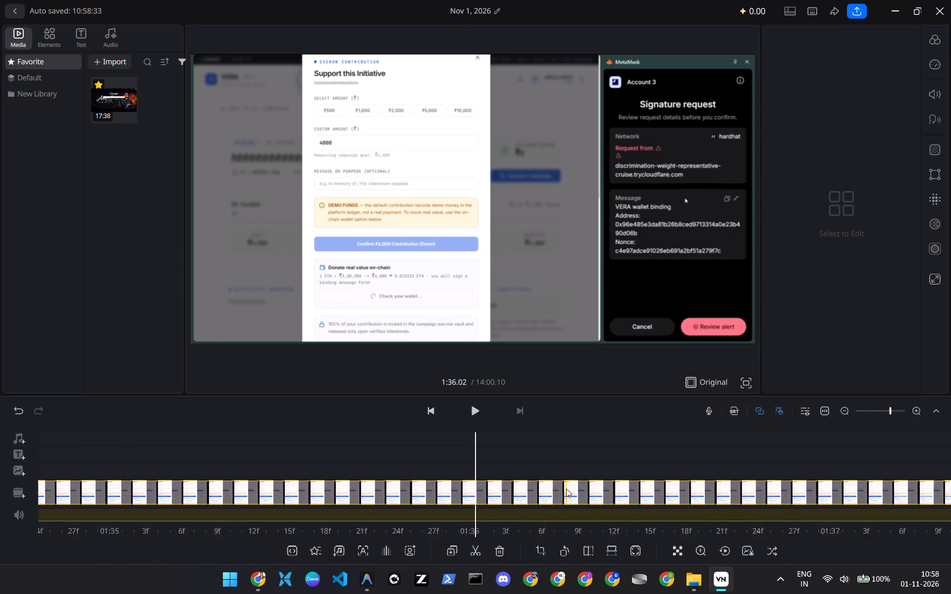
scroll(566, 489, up, 1)
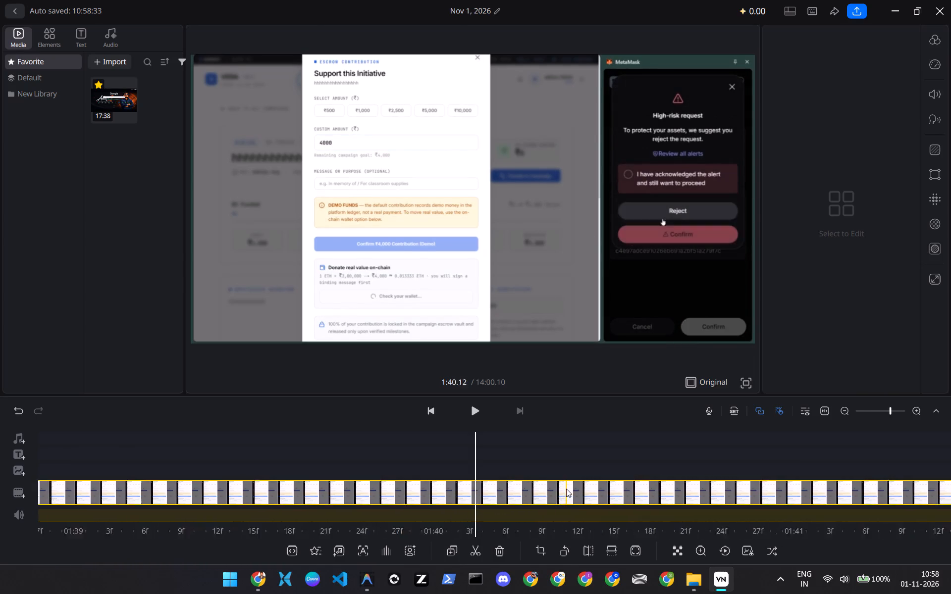
scroll(566, 489, up, 1)
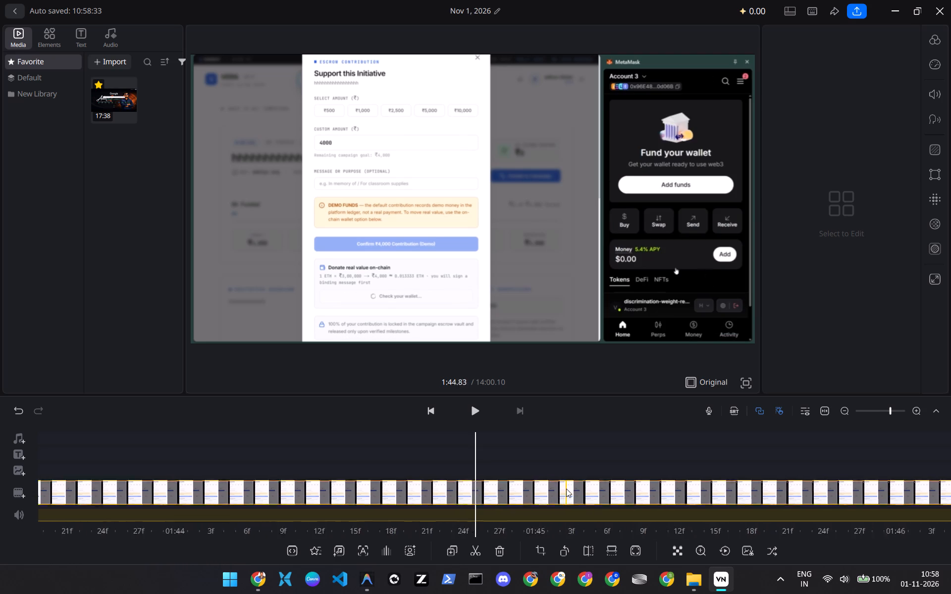
scroll(566, 489, up, 1)
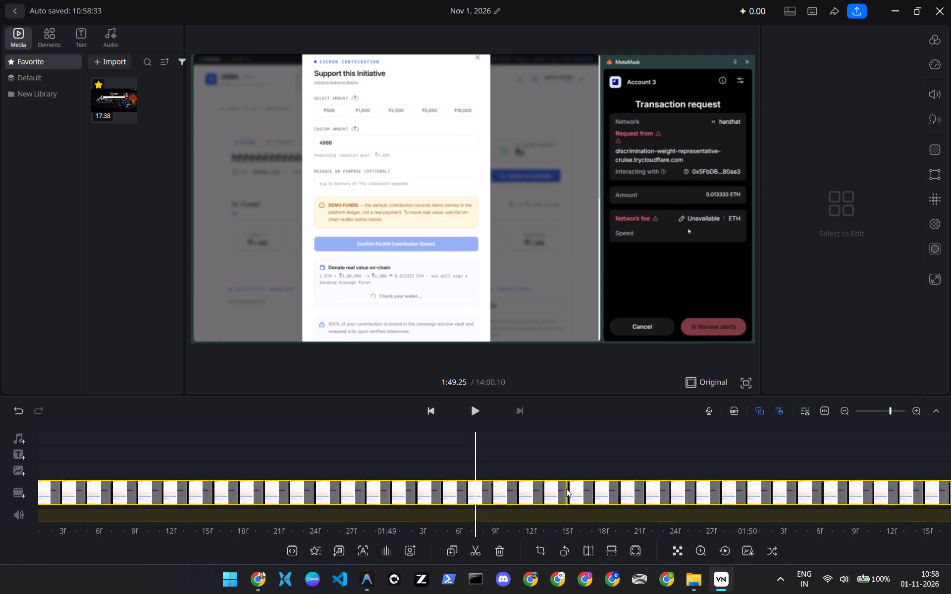
scroll(566, 489, up, 1)
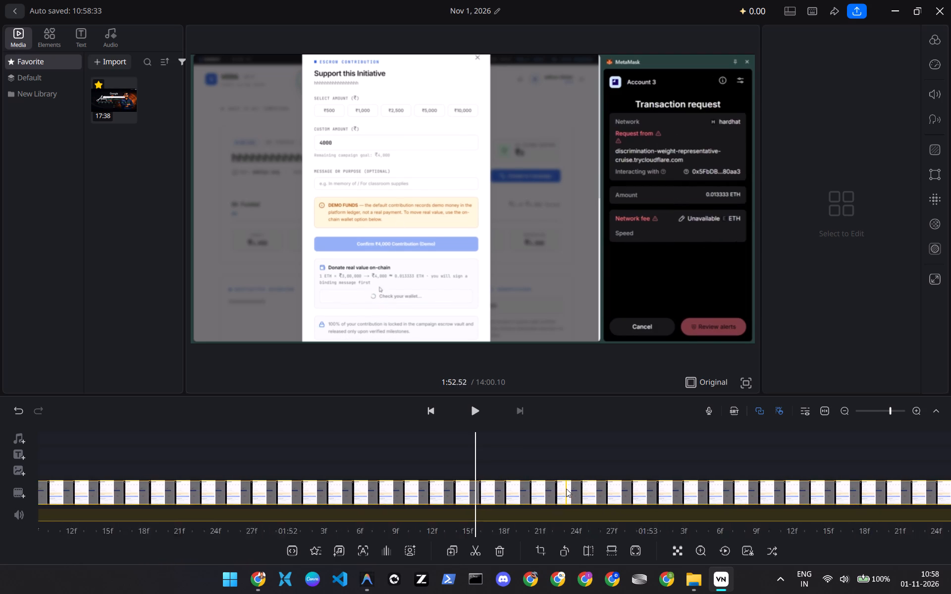
scroll(566, 489, up, 1)
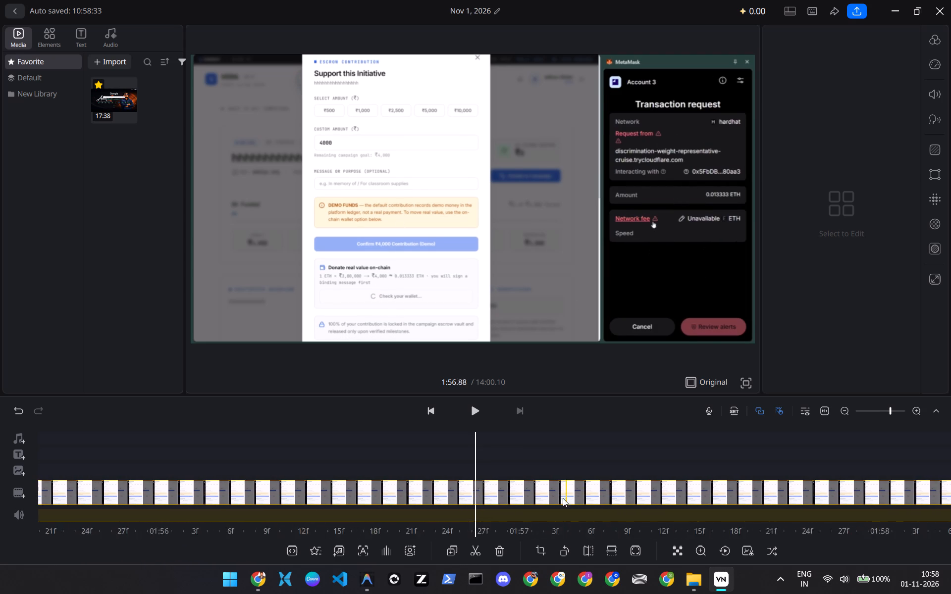
ctrl+scroll(466, 495, down, 7)
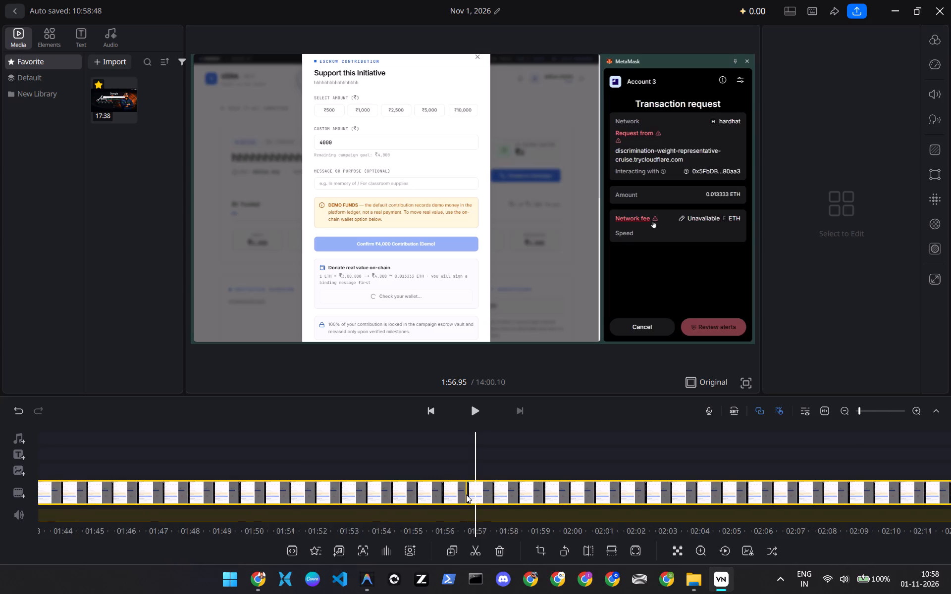
ctrl+scroll(466, 495, down, 6)
scroll(466, 495, left, 12)
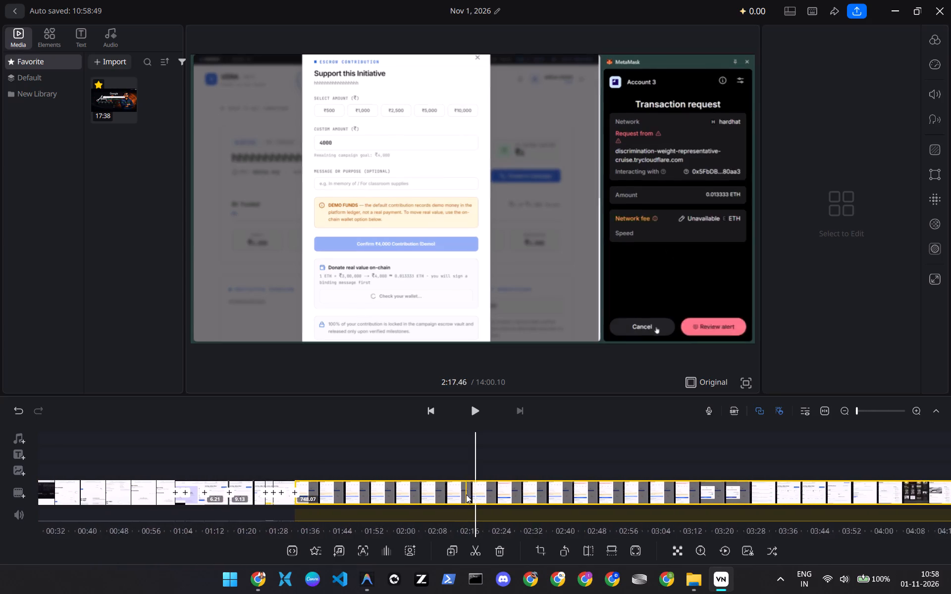
scroll(466, 495, left, 6)
scroll(466, 495, right, 10)
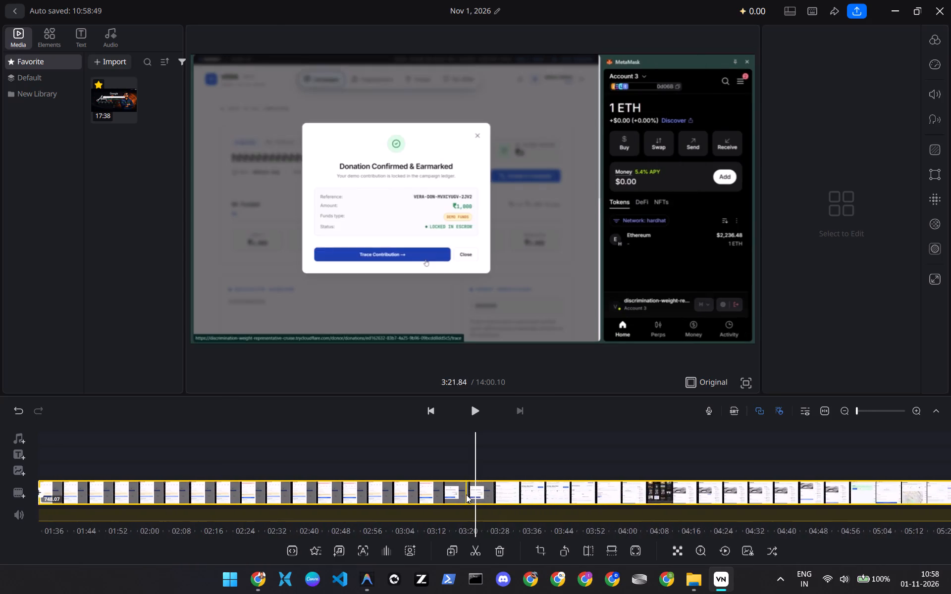
scroll(466, 495, right, 6)
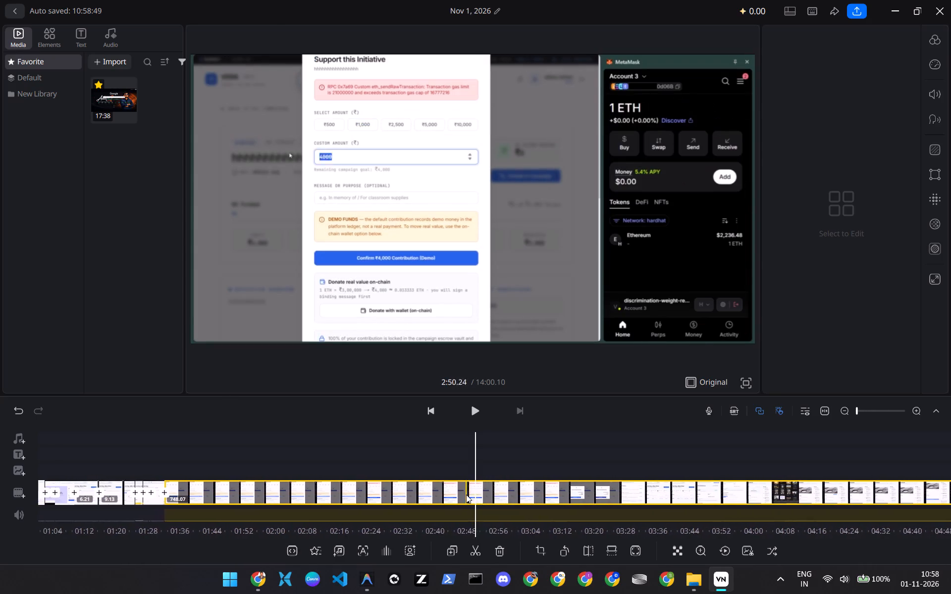
scroll(466, 495, right, 5)
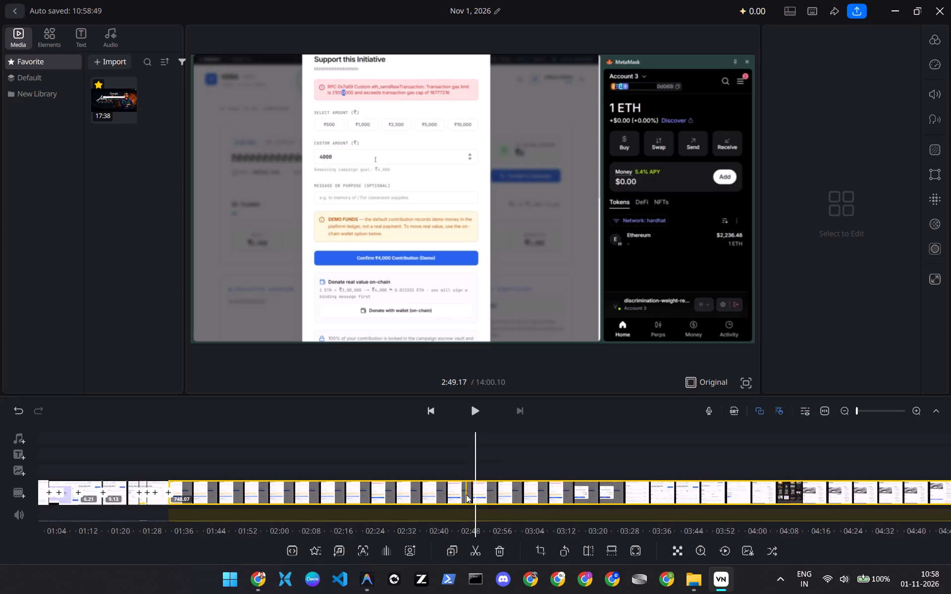
scroll(466, 495, left, 3)
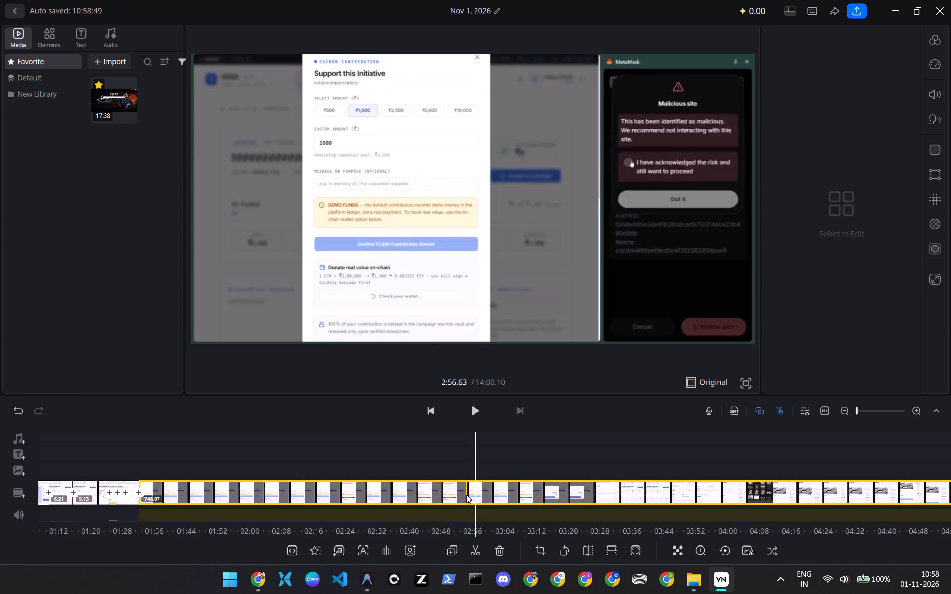
scroll(466, 495, left, 1)
scroll(466, 495, right, 2)
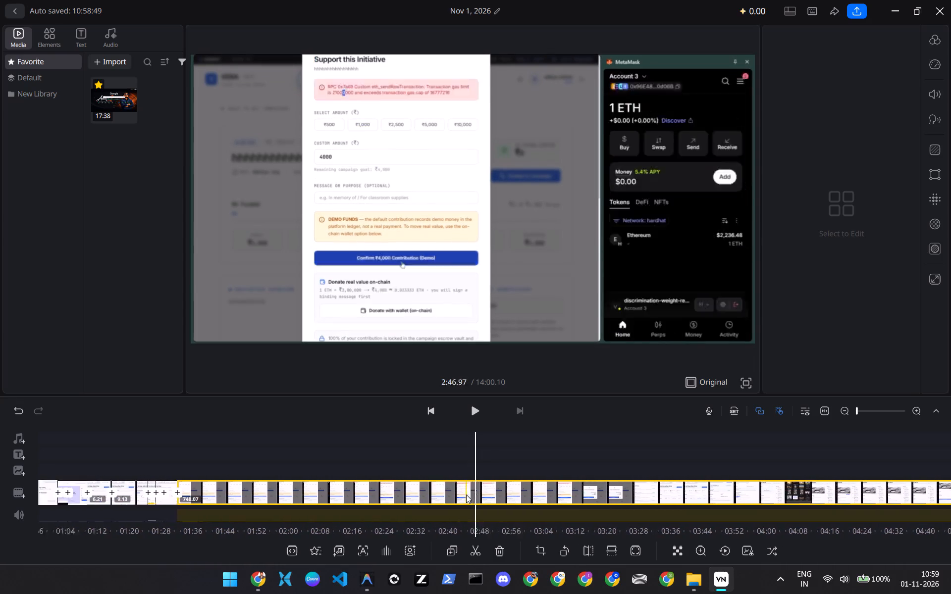
Split the recording at 1:31.23, where the custom amount 1000 is highlighted, and delete the footage from there to the 1:32.03 cut.
scroll(466, 495, right, 11)
scroll(466, 495, left, 1)
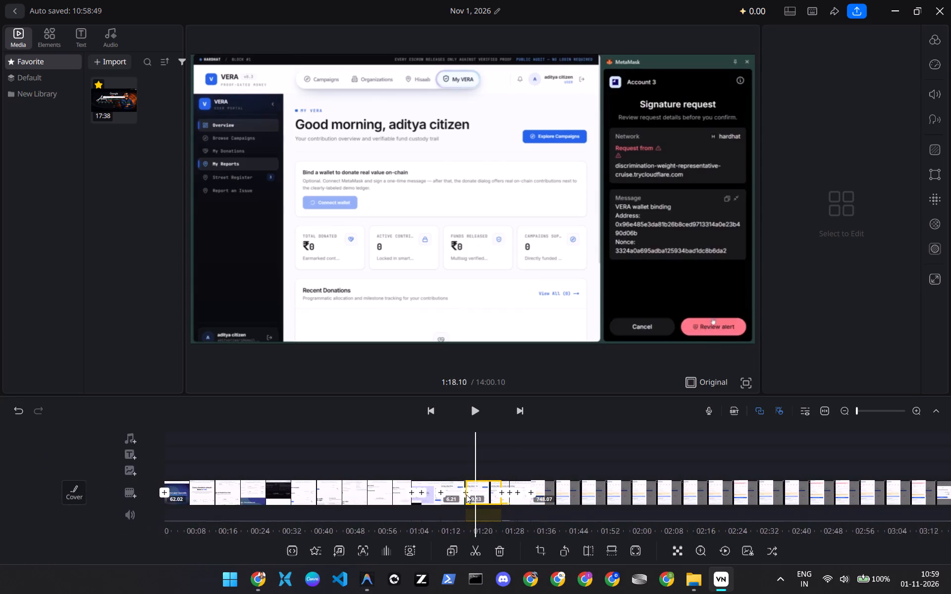
scroll(466, 495, left, 3)
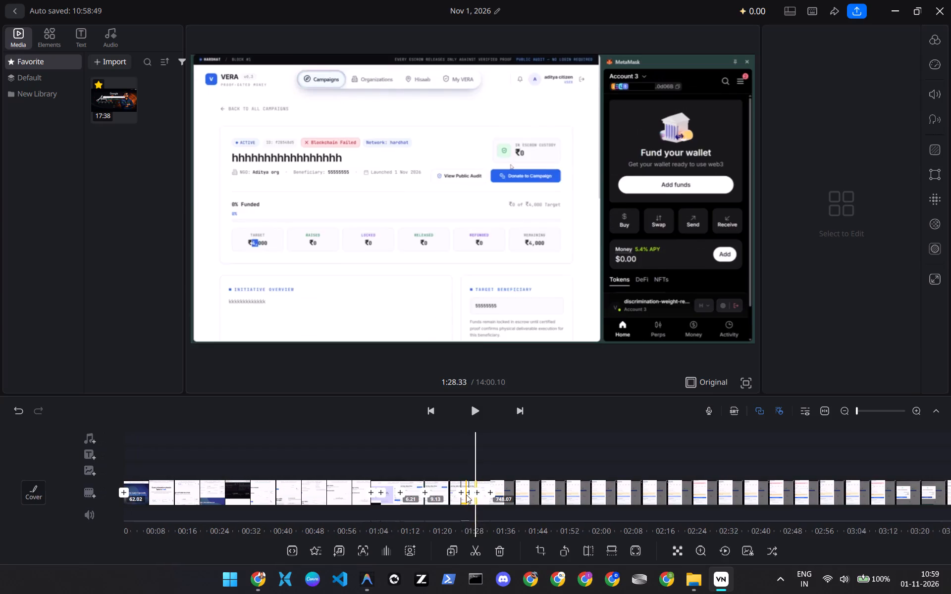
scroll(466, 495, left, 1)
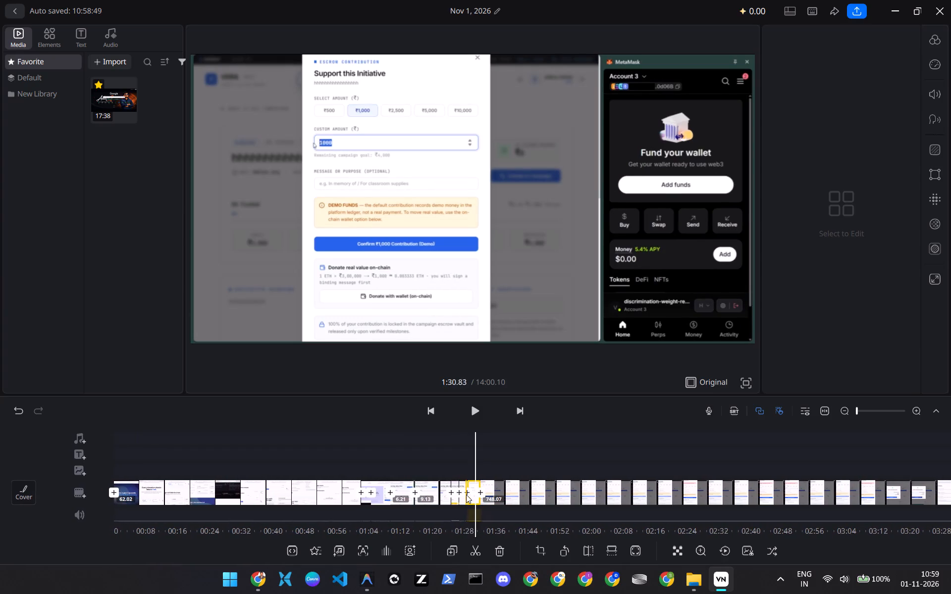
scroll(466, 495, left, 1)
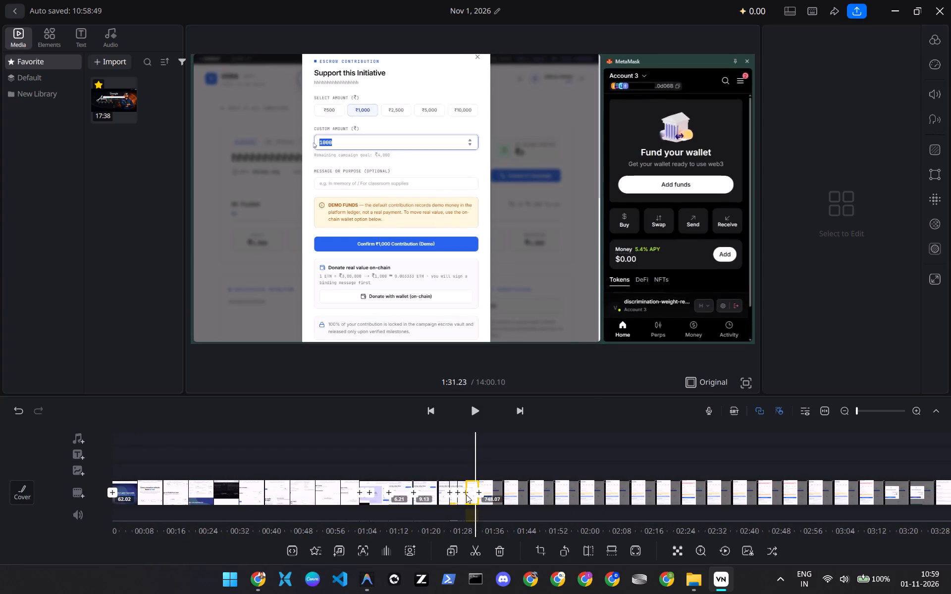
key(ctrl+v)
ctrl+scroll(466, 495, up, 5)
scroll(466, 495, down, 1)
ctrl+scroll(466, 495, up, 5)
key(ctrl+b)
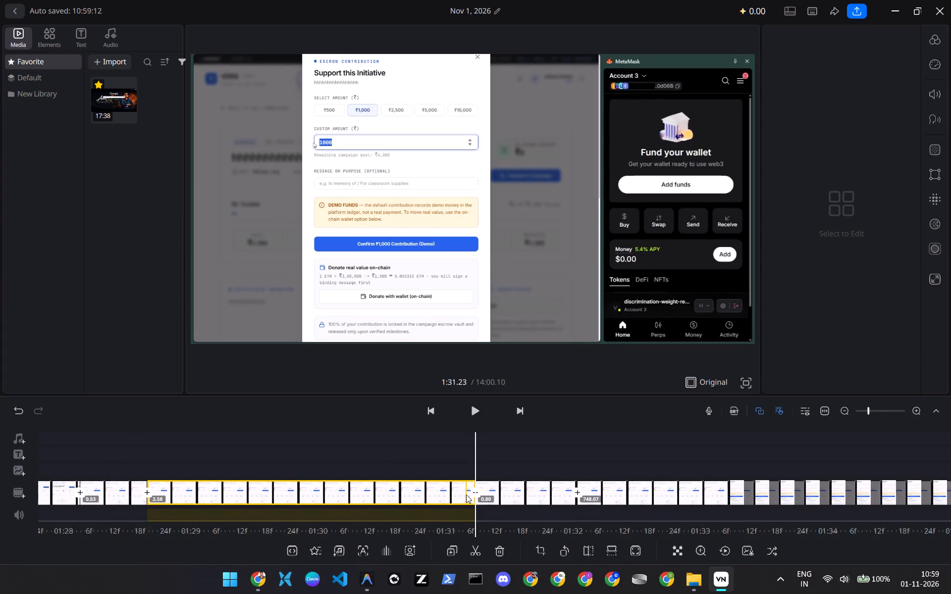
click(496, 495)
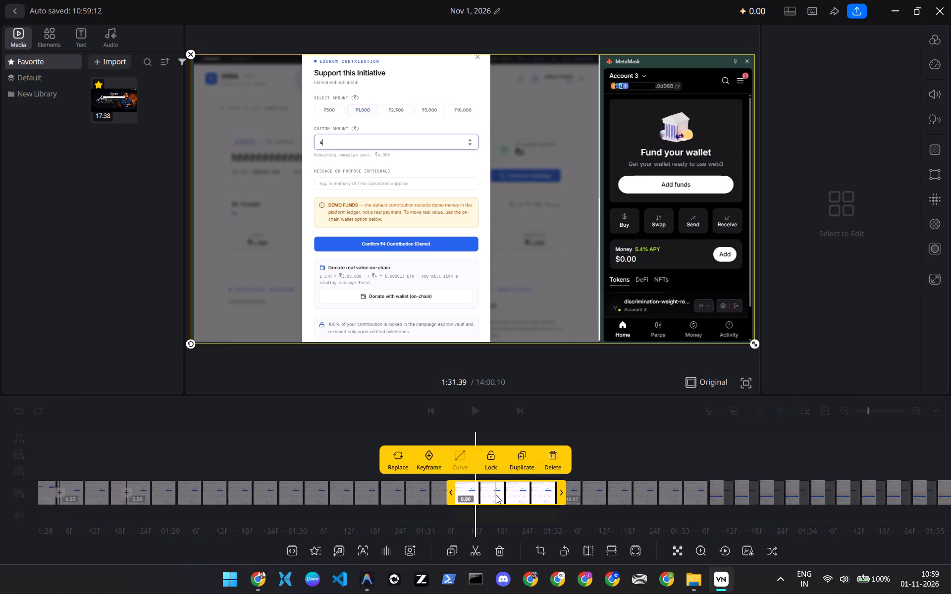
key(Delete)
Split the recording at 2:51.58, where the custom amount reads 1000 below the RPC error, and delete the footage from 1:31.23 up to that cut.
scroll(496, 495, left, 5)
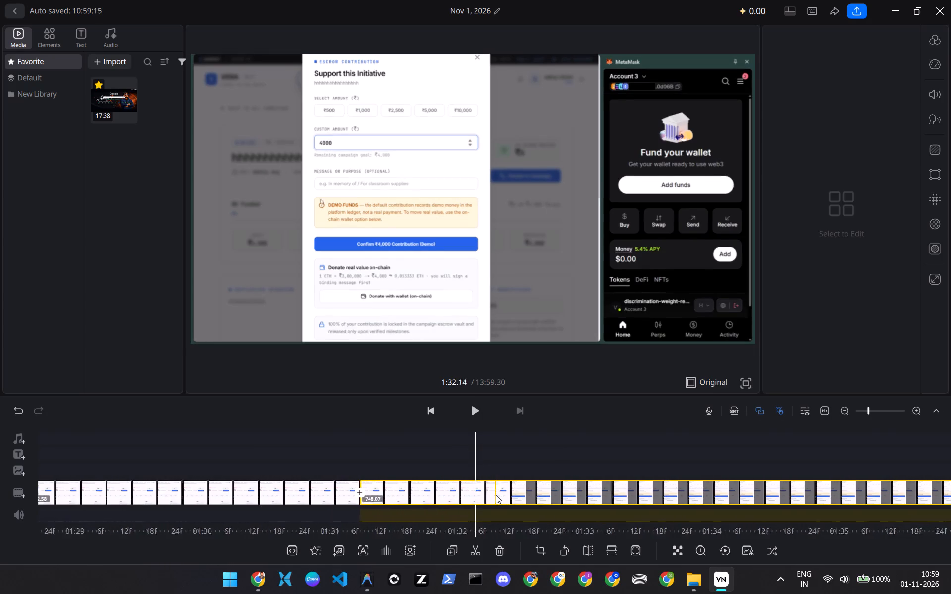
scroll(496, 495, left, 15)
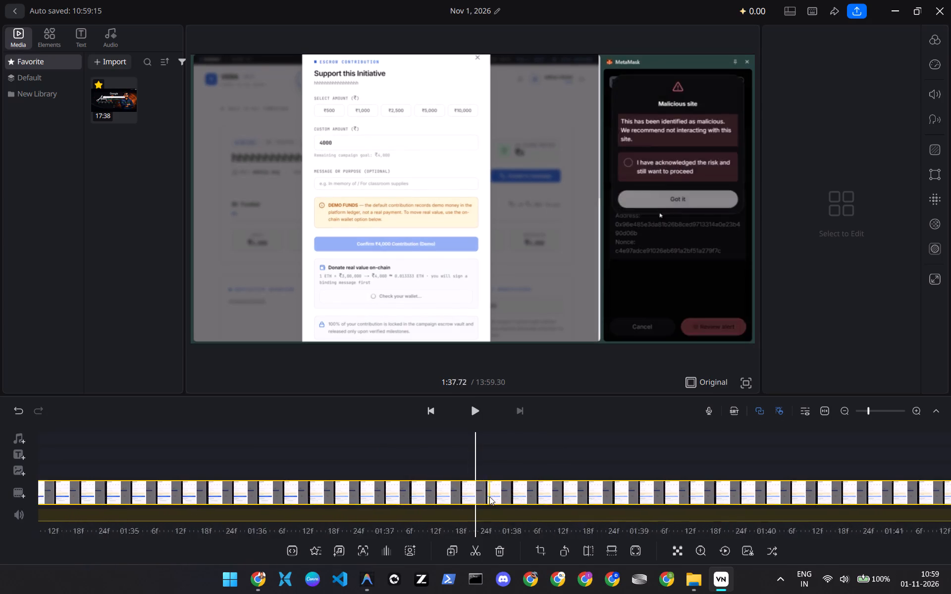
scroll(489, 496, left, 20)
scroll(489, 496, left, 7)
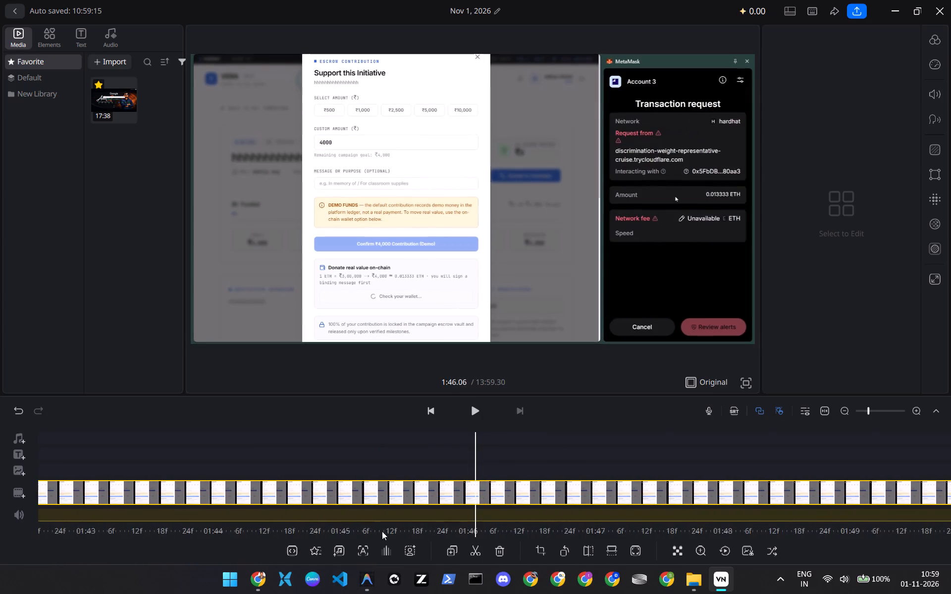
scroll(487, 505, left, 12)
scroll(487, 505, left, 14)
scroll(487, 505, left, 12)
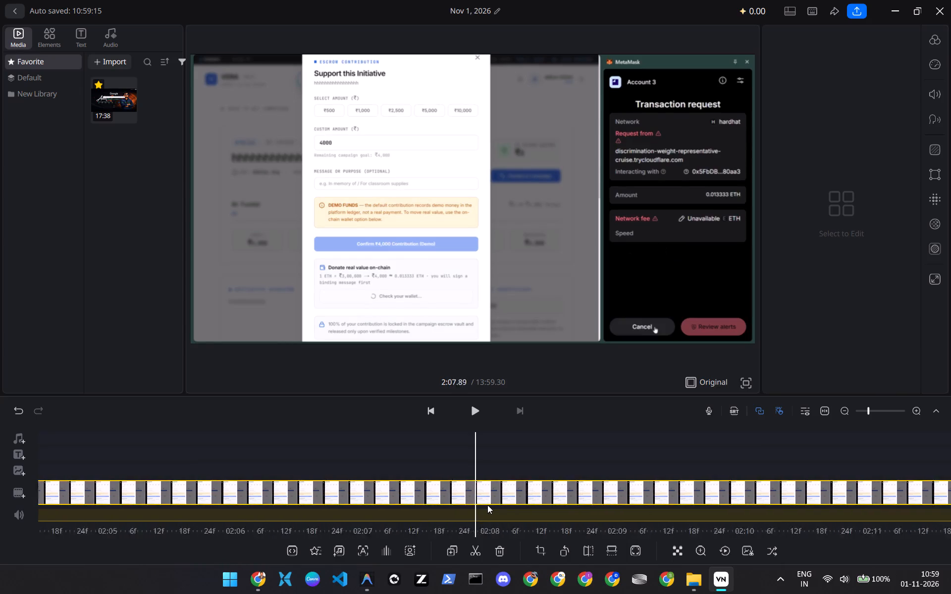
scroll(487, 505, left, 15)
scroll(487, 505, left, 16)
scroll(487, 505, left, 9)
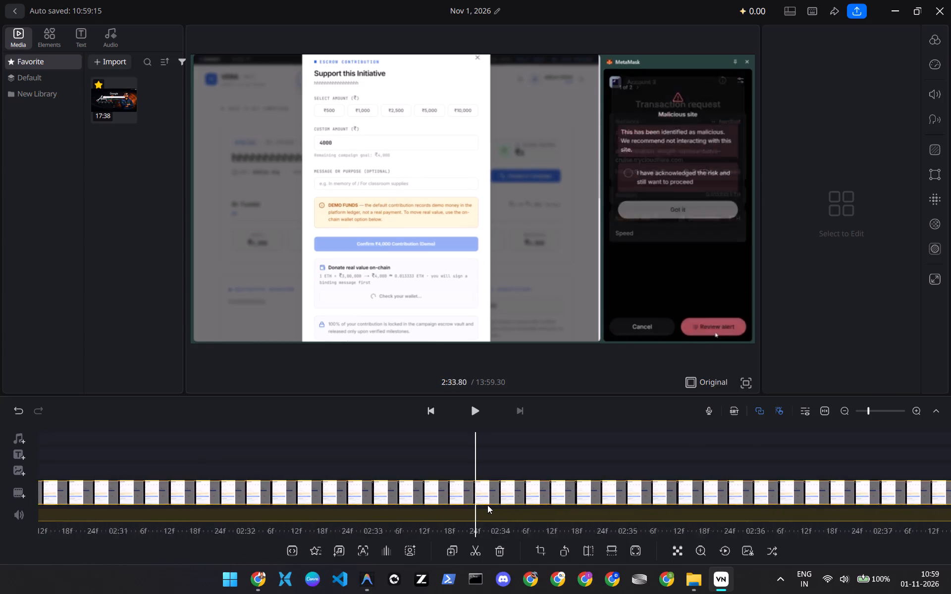
scroll(487, 505, left, 12)
scroll(487, 505, left, 11)
scroll(487, 505, left, 20)
scroll(487, 505, left, 11)
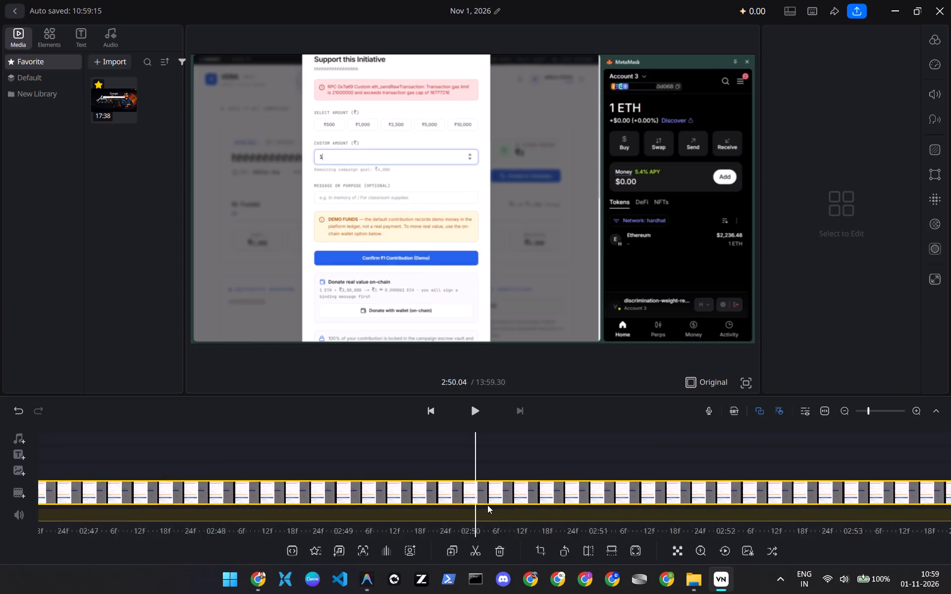
scroll(487, 505, left, 11)
scroll(487, 505, right, 17)
scroll(487, 505, right, 4)
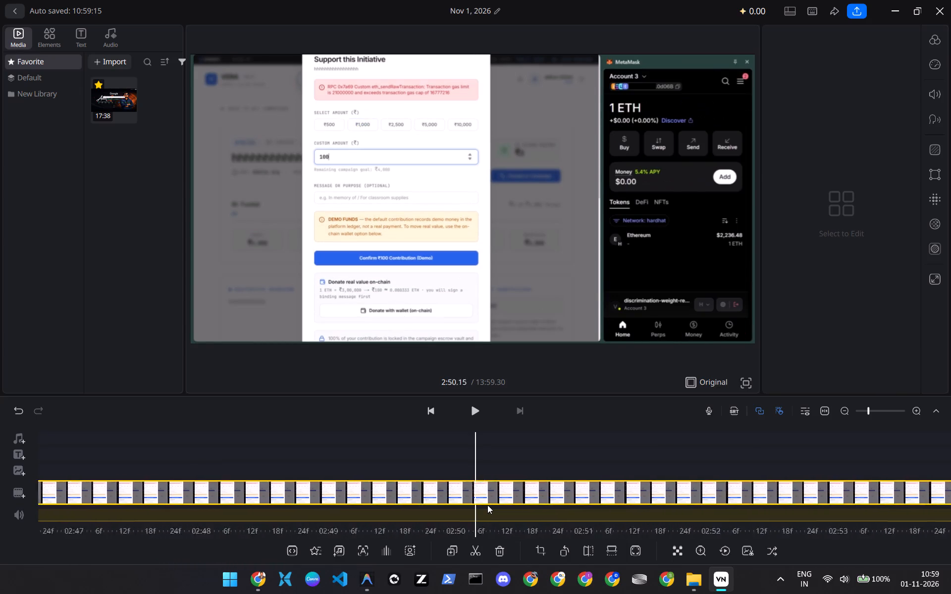
scroll(487, 505, right, 6)
scroll(487, 505, left, 7)
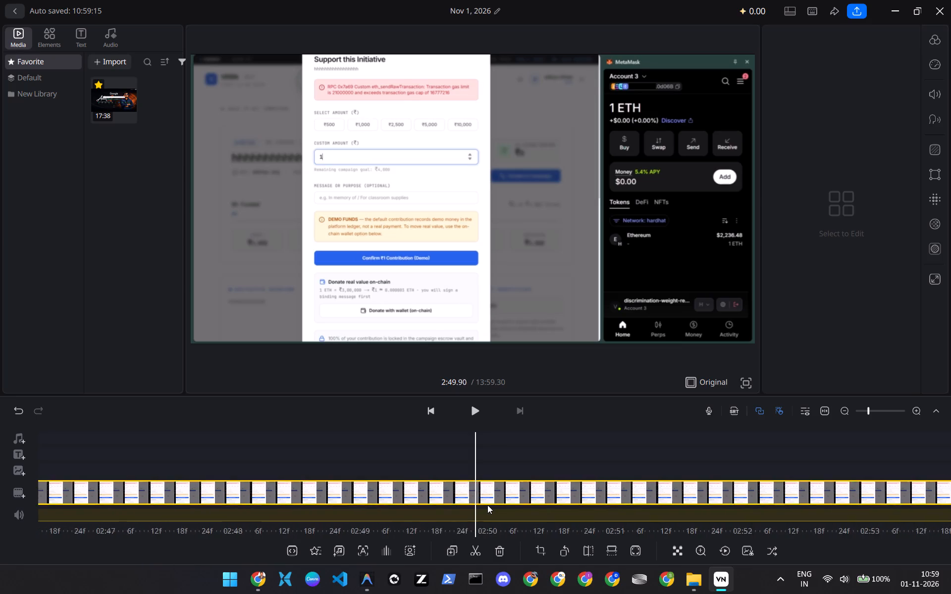
scroll(487, 505, left, 5)
scroll(487, 505, right, 2)
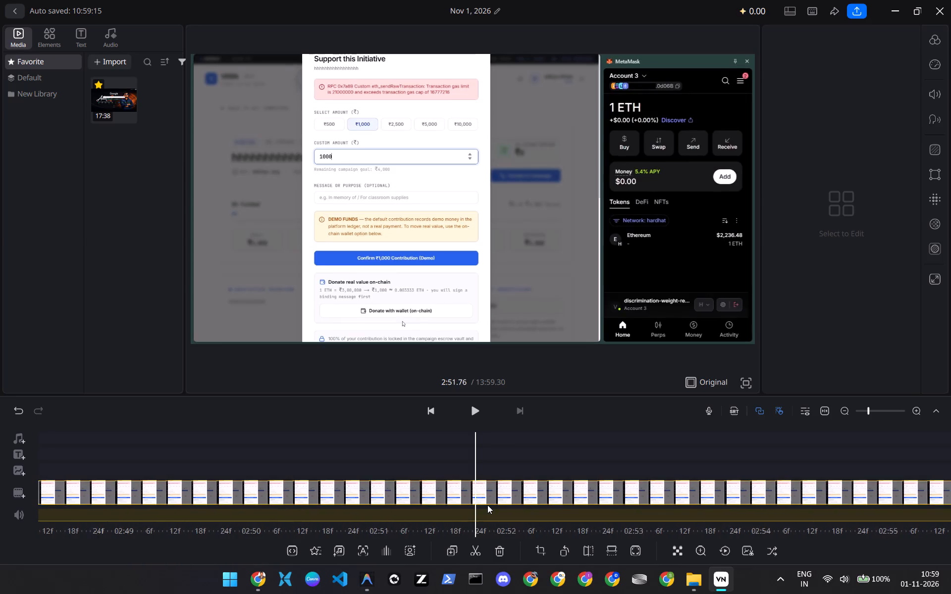
scroll(487, 505, right, 1)
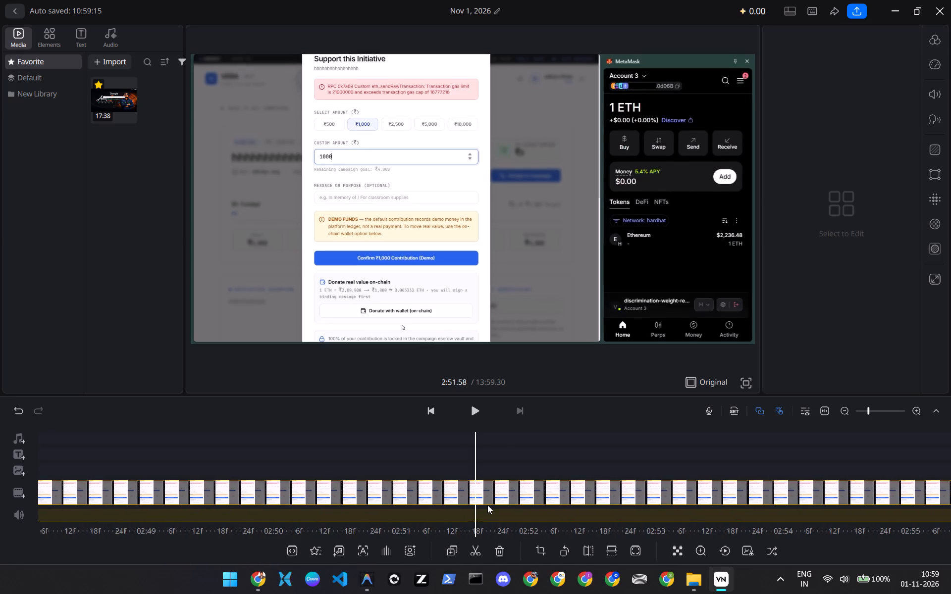
key(ctrl+b)
key(Delete)
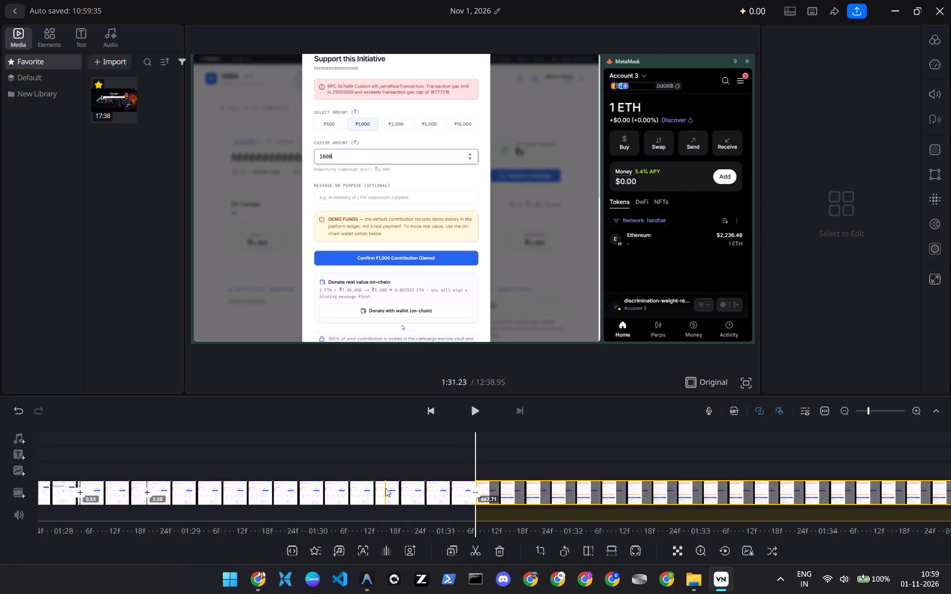
Split the recording at 1:49.82, with the cursor on Confirm ₹1,000 Contribution (Demo), and delete the MetaMask footage from 1:31.23 up to that cut.
scroll(435, 489, left, 12)
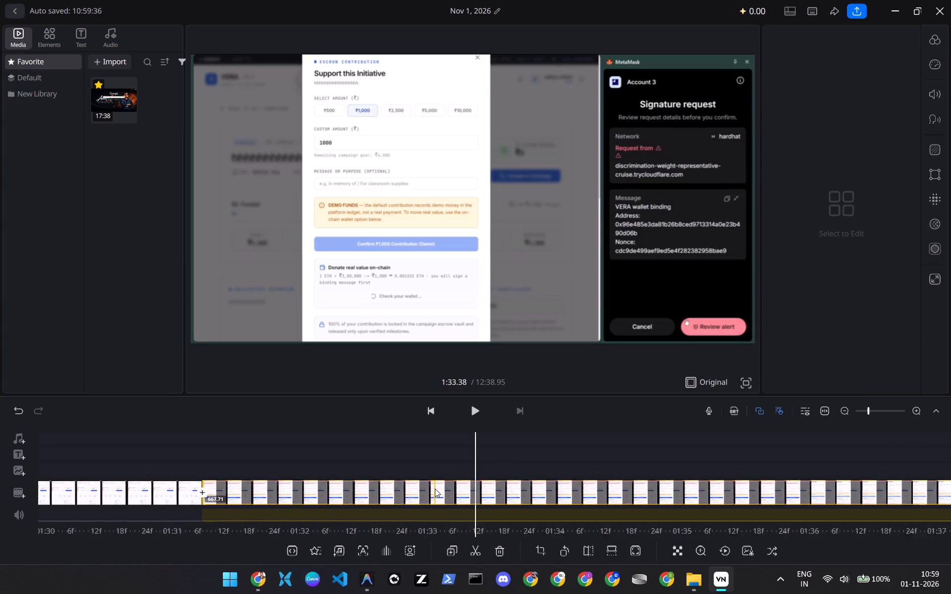
scroll(435, 489, left, 19)
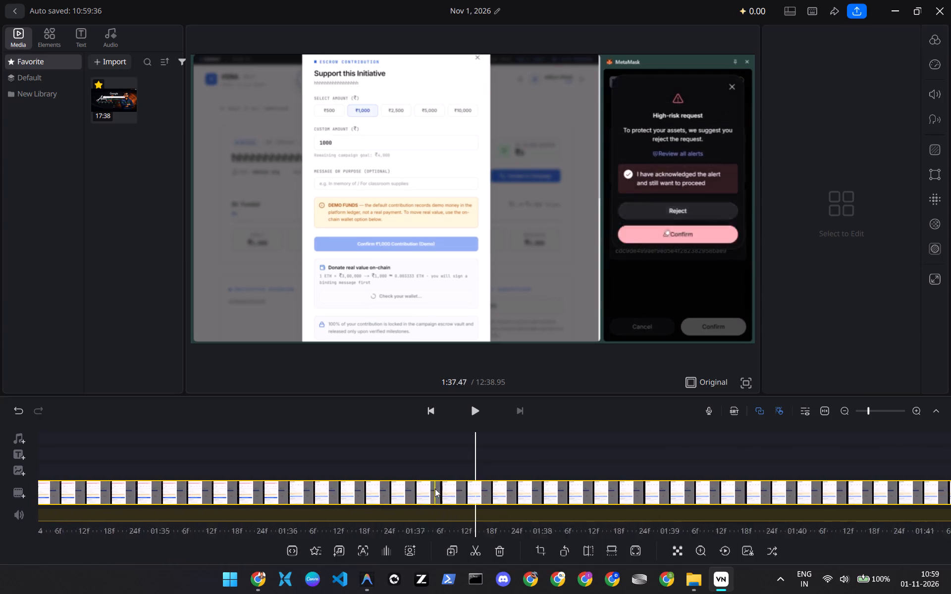
scroll(435, 489, left, 20)
scroll(435, 489, left, 2)
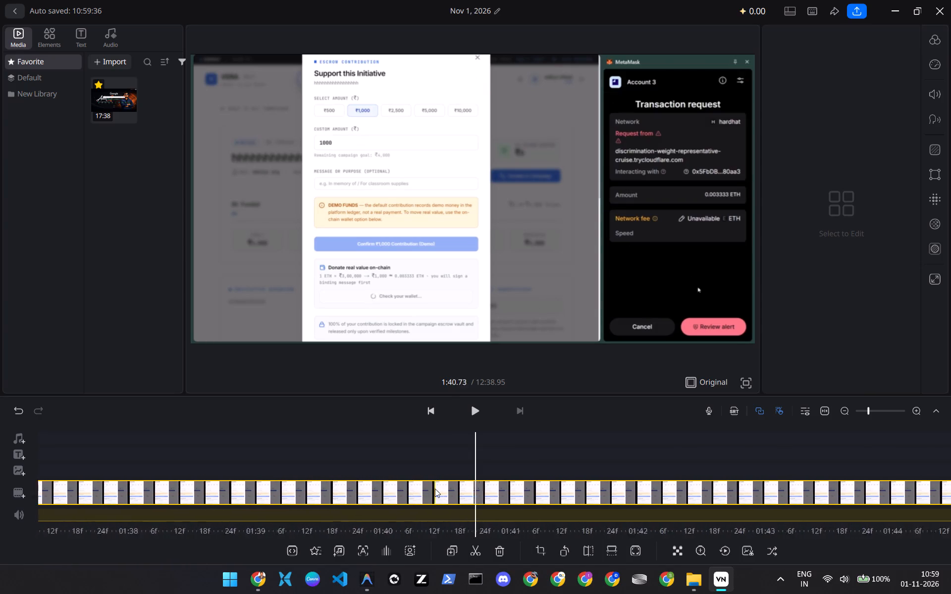
scroll(435, 489, left, 20)
scroll(435, 489, left, 2)
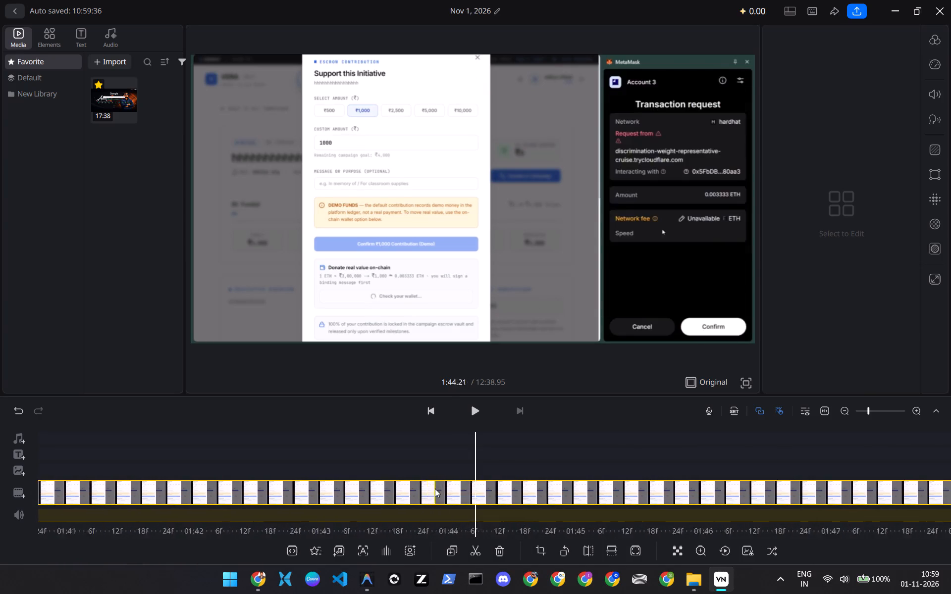
scroll(435, 489, left, 11)
scroll(435, 489, left, 13)
scroll(435, 489, right, 9)
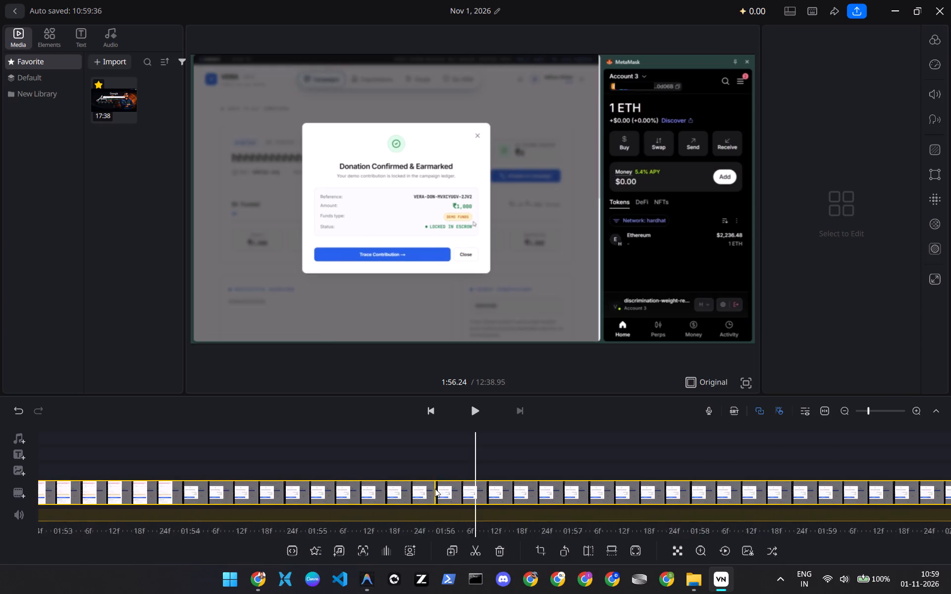
scroll(435, 489, right, 6)
scroll(435, 489, right, 20)
scroll(435, 489, right, 1)
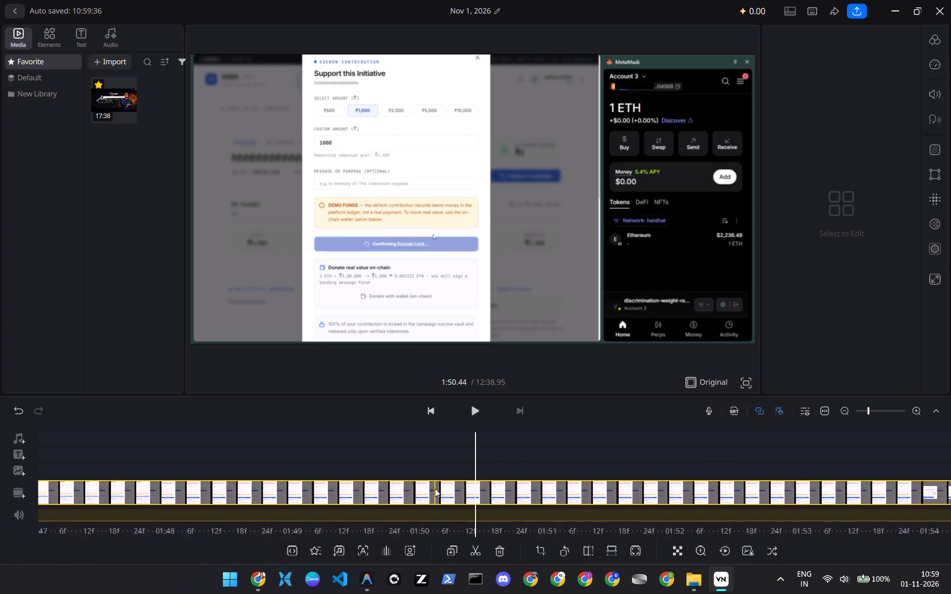
scroll(435, 489, right, 7)
scroll(435, 489, left, 1)
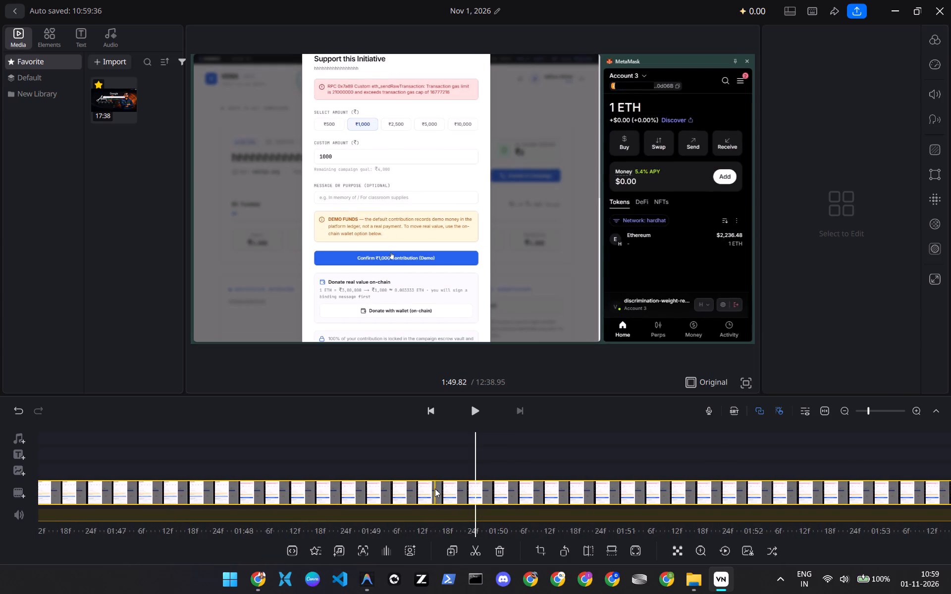
key(ctrl+b)
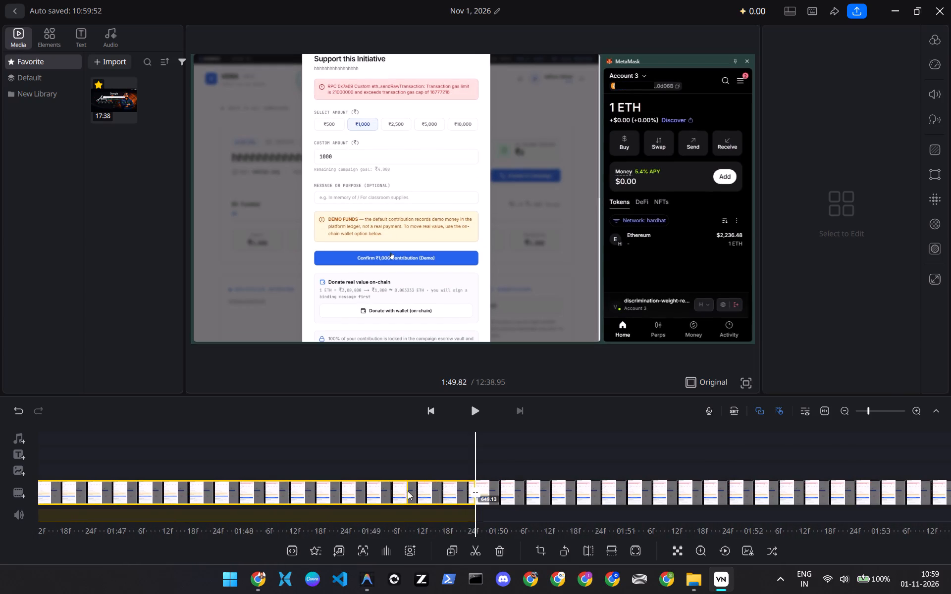
click(409, 460)
key(Delete)
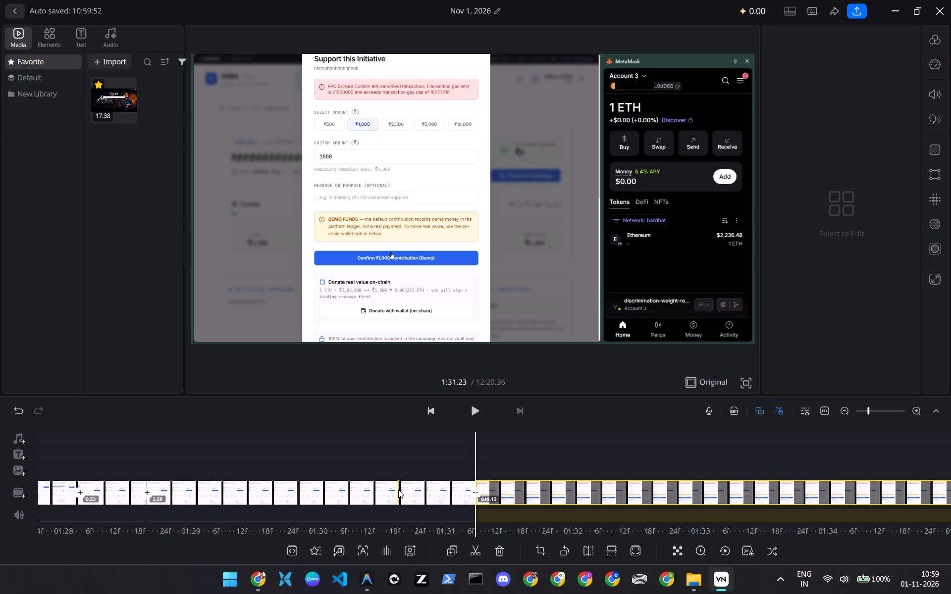
Review the footage after the 1:31.23 cut, from the Confirming Escrow Lock state through the Donation Confirmed & Earmarked dialog.
scroll(438, 499, left, 7)
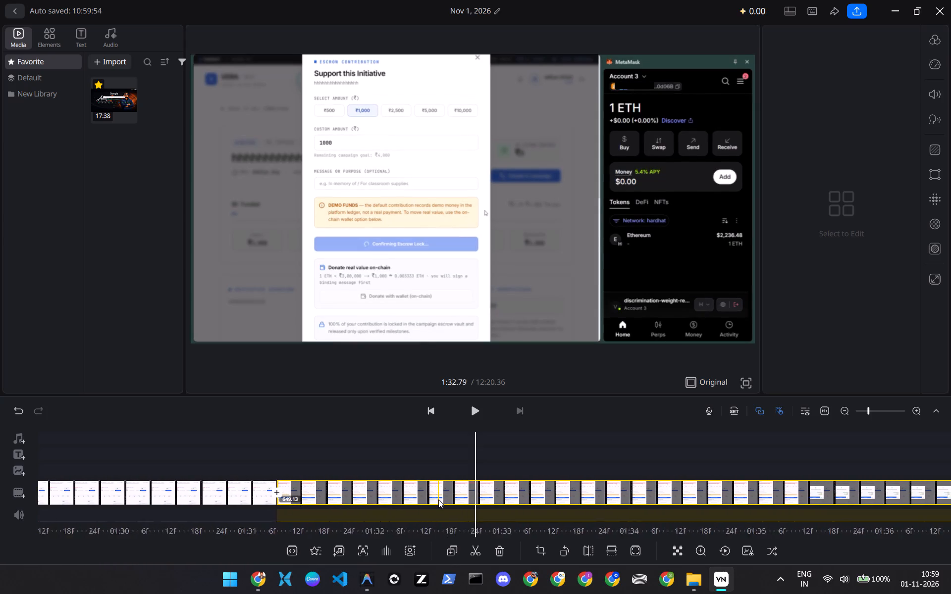
scroll(438, 499, left, 6)
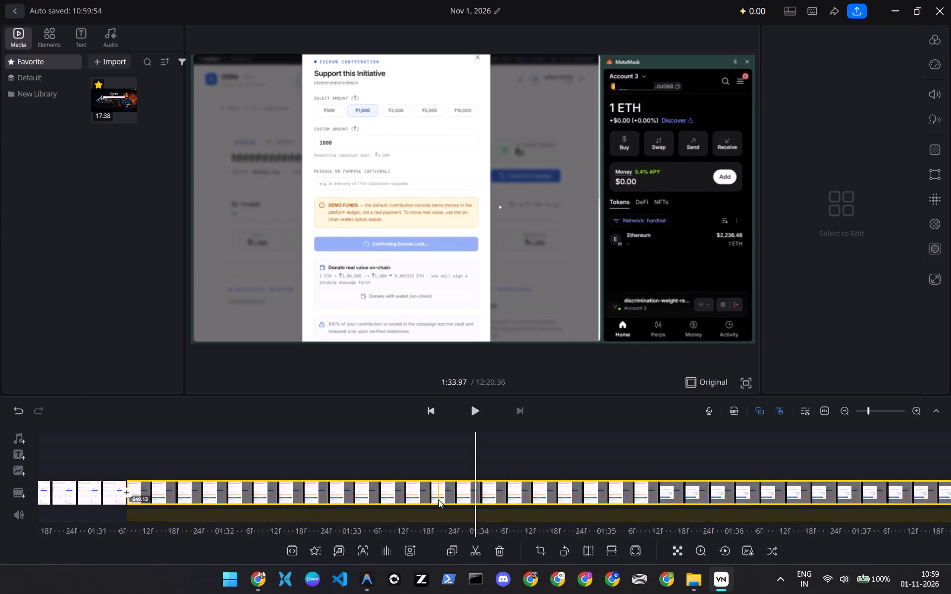
scroll(438, 499, left, 2)
scroll(438, 499, right, 2)
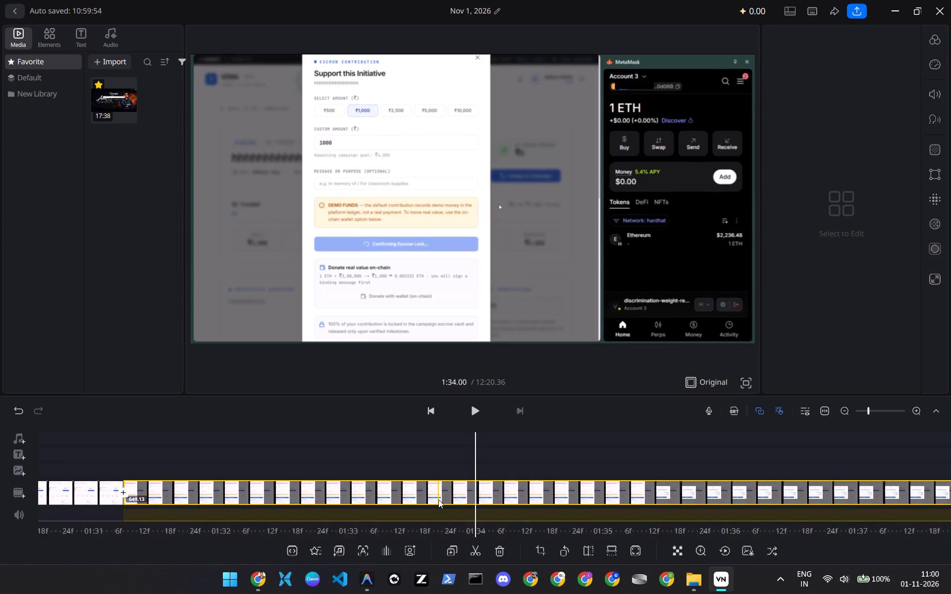
scroll(438, 499, right, 1)
scroll(438, 499, left, 1)
scroll(556, 514, right, 7)
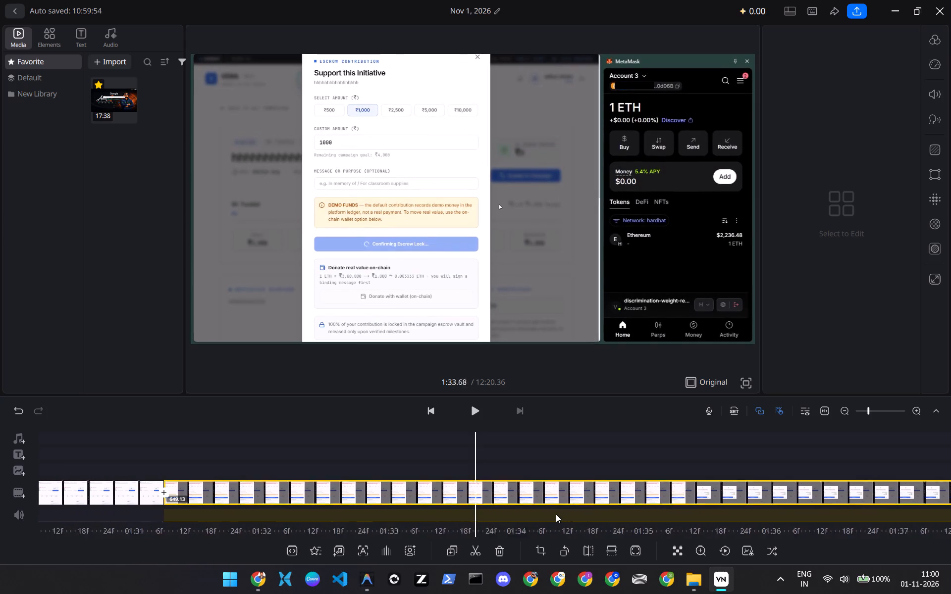
scroll(556, 514, left, 15)
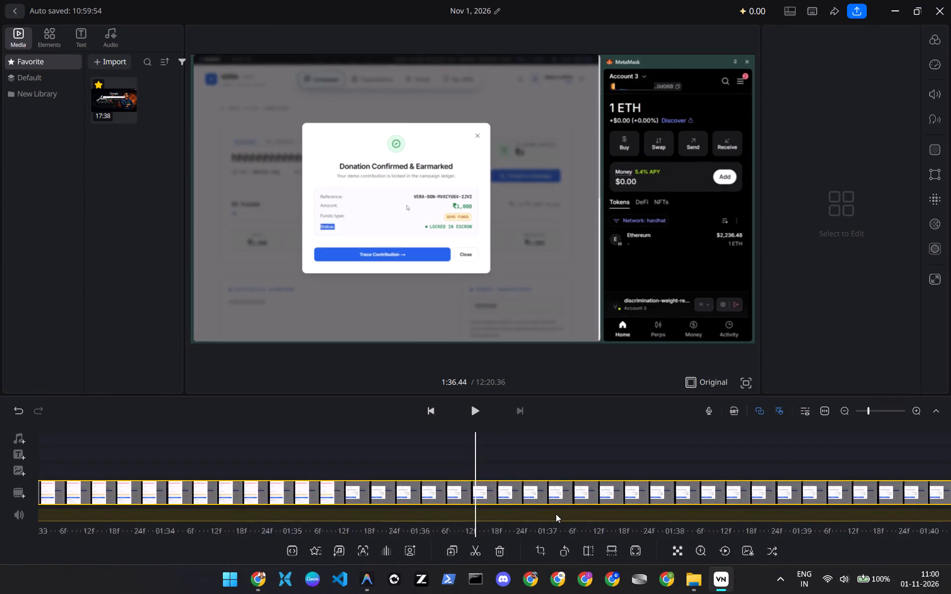
scroll(556, 514, left, 6)
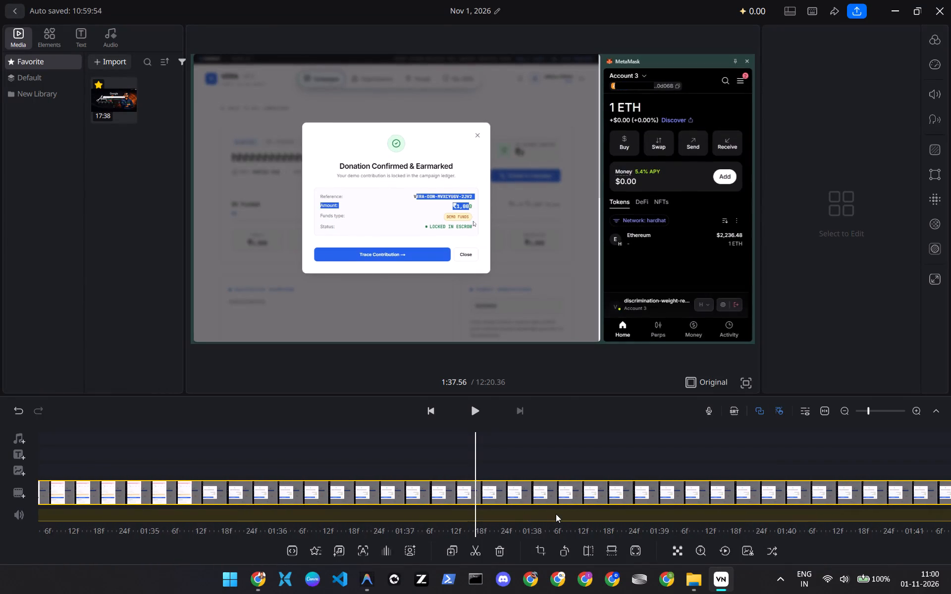
Split the recording at 2:23.00, where the file picker starts opening over the Report a pothole form.
ctrl+scroll(563, 518, down, 8)
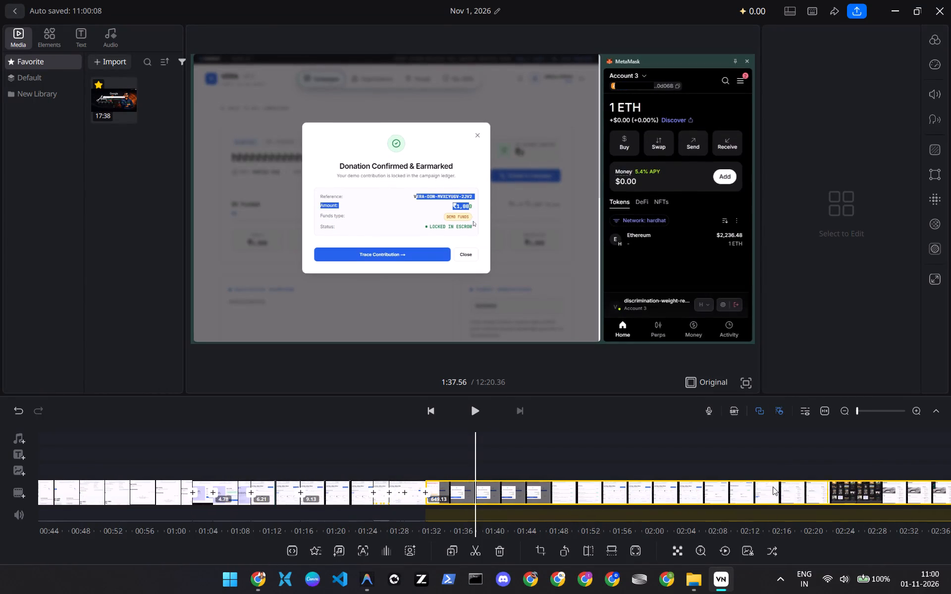
scroll(581, 507, left, 5)
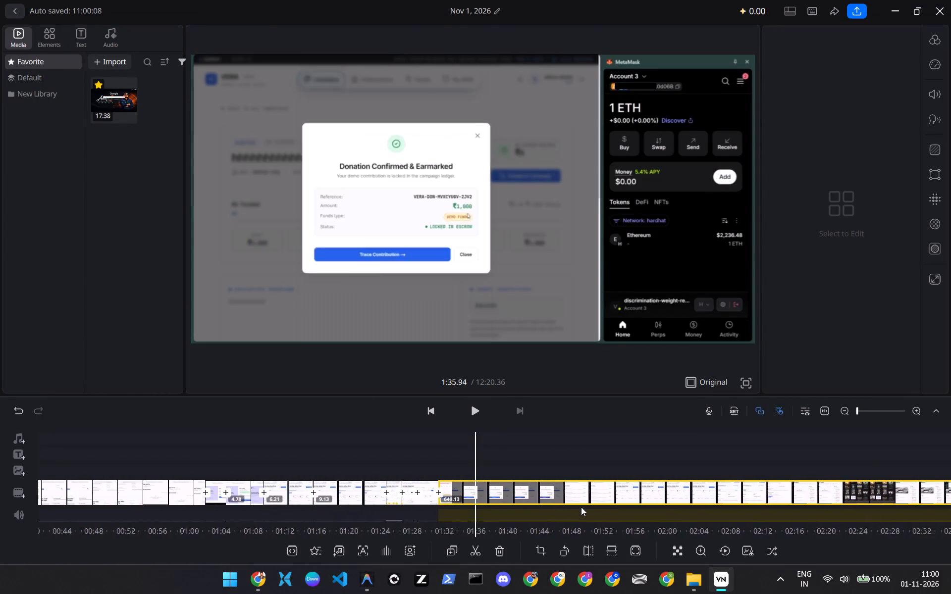
scroll(581, 507, left, 1)
scroll(581, 507, right, 6)
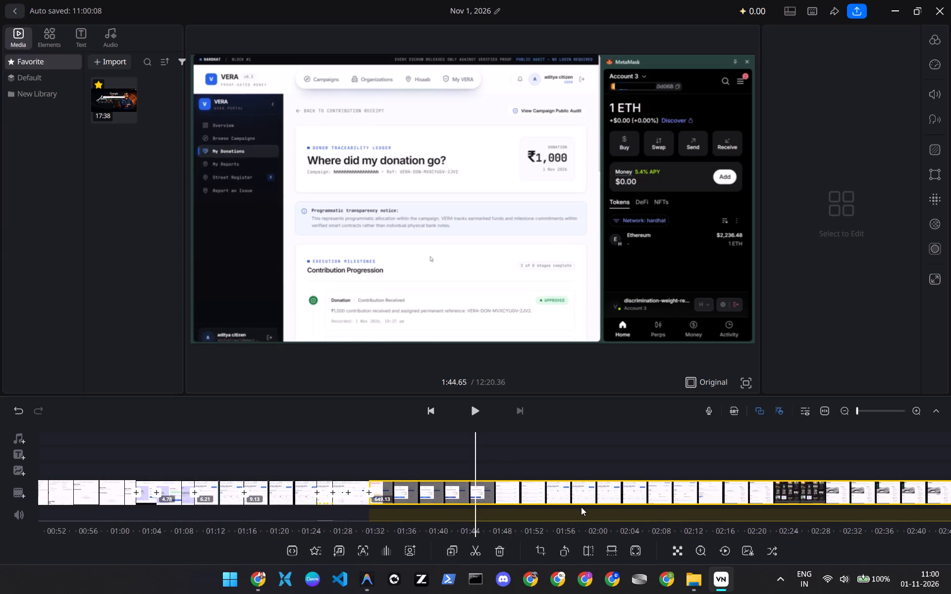
scroll(581, 507, left, 4)
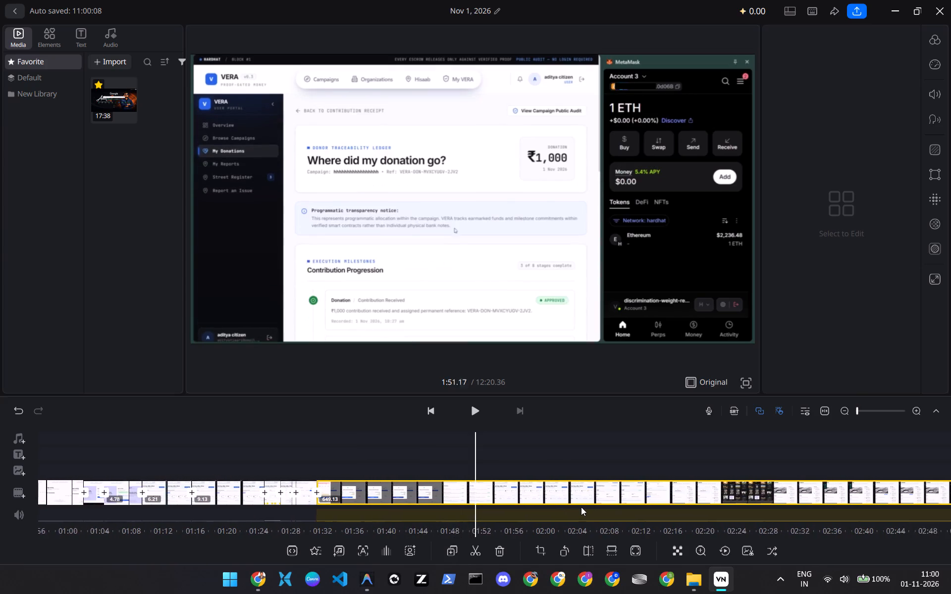
scroll(581, 507, left, 6)
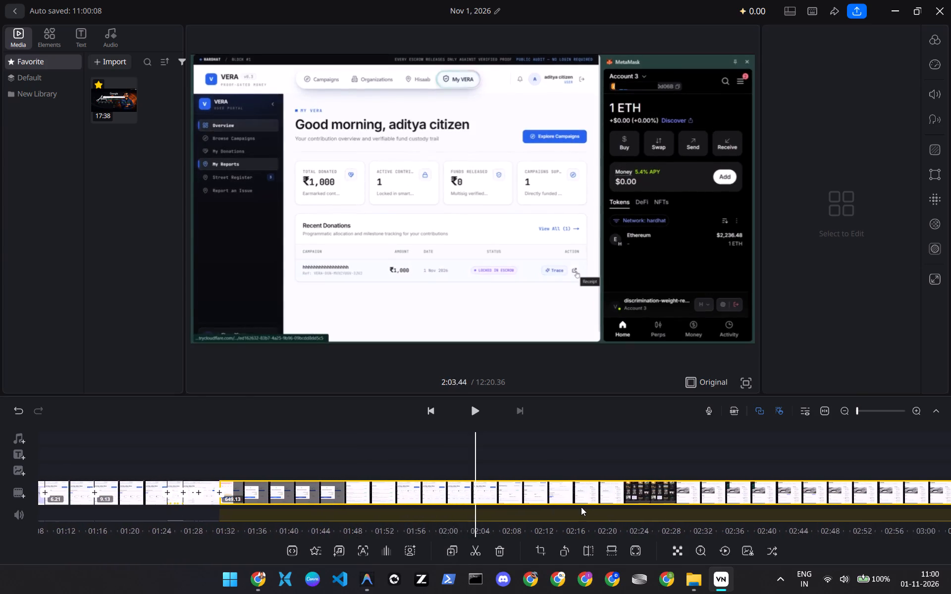
scroll(581, 507, left, 6)
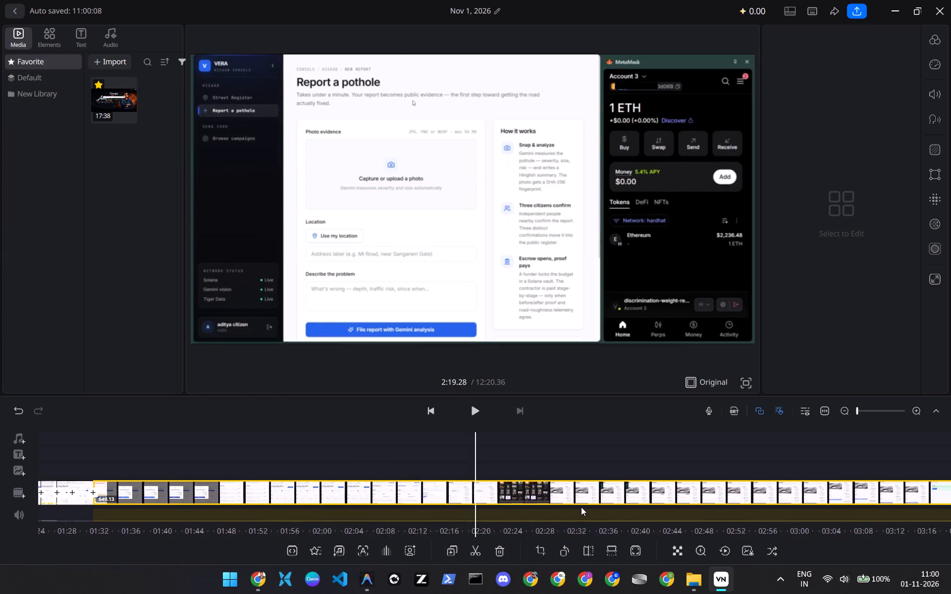
scroll(581, 507, left, 3)
scroll(581, 507, right, 2)
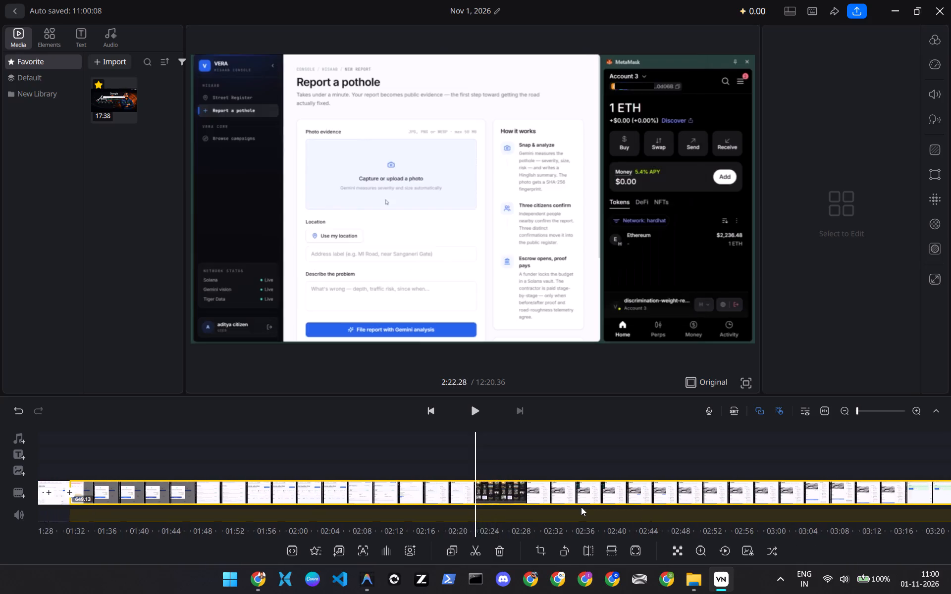
scroll(581, 507, right, 1)
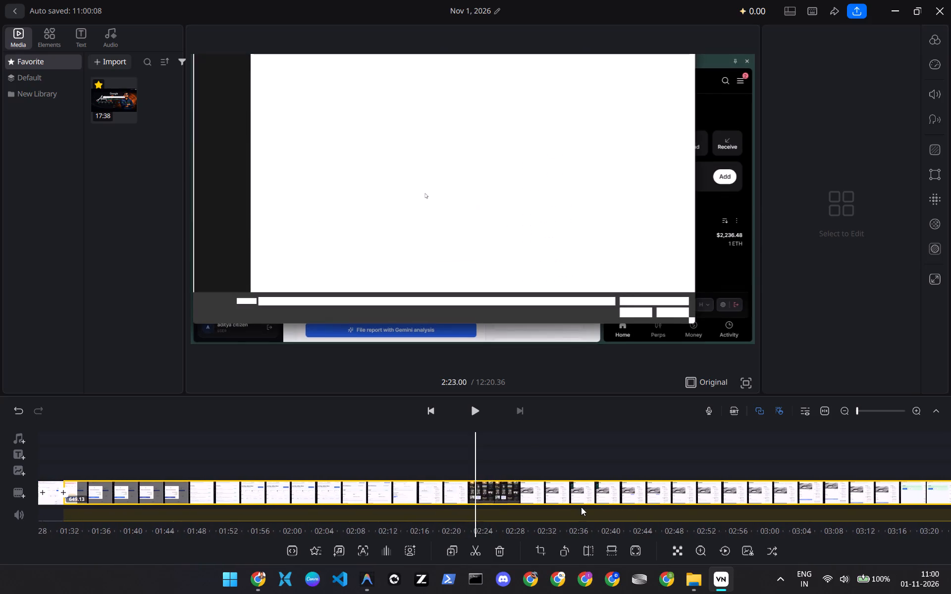
key(ctrl+b)
Split the recording at 2:40.75, where the pothole photo is loaded, and delete the file-picker footage from 2:23.00 up to that cut.
scroll(581, 507, left, 5)
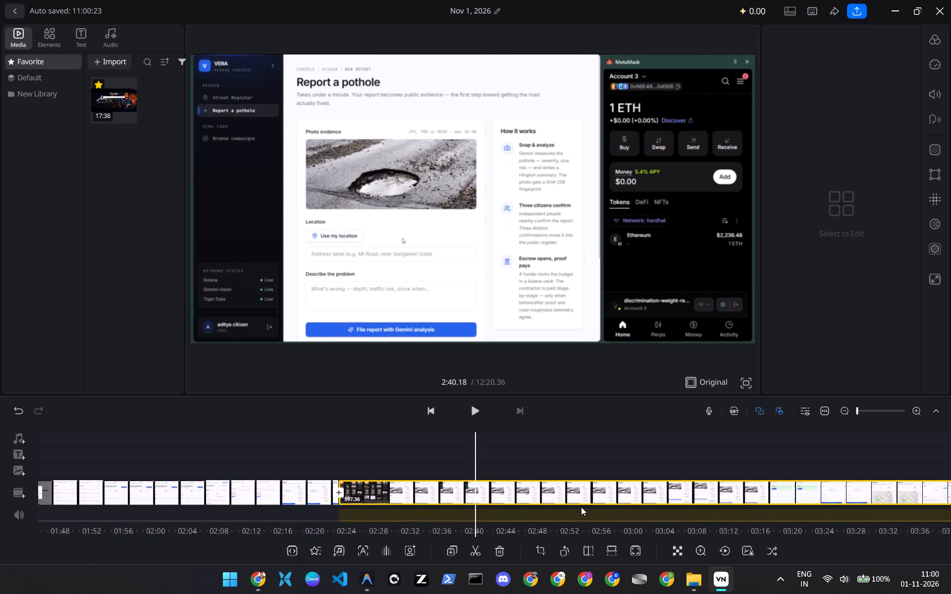
scroll(581, 507, left, 6)
scroll(581, 507, right, 1)
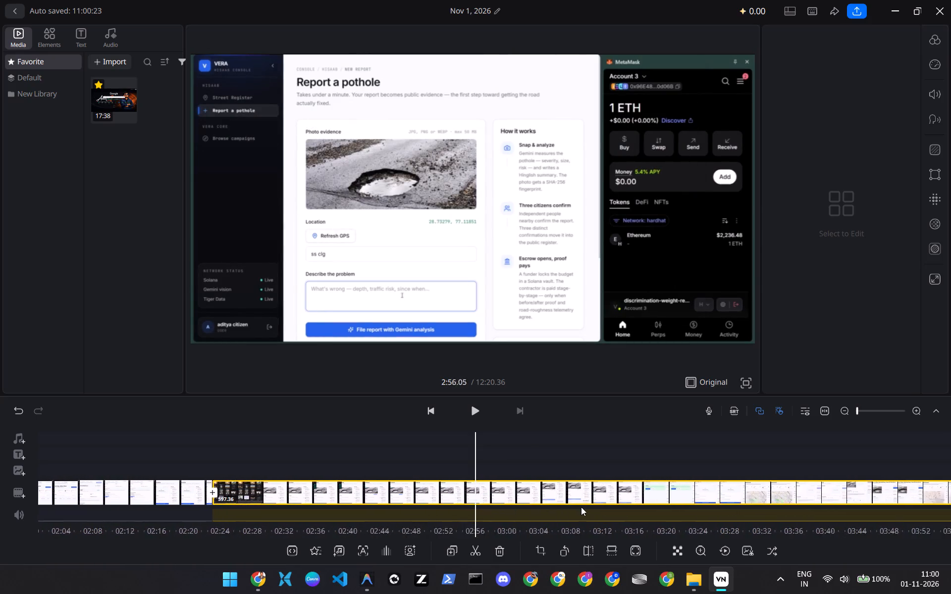
scroll(581, 507, right, 8)
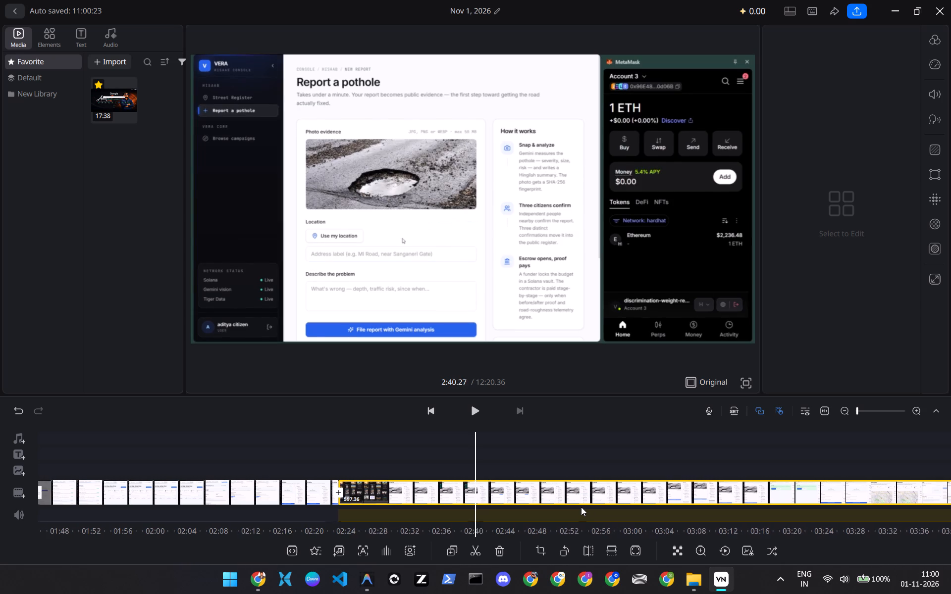
scroll(581, 507, right, 1)
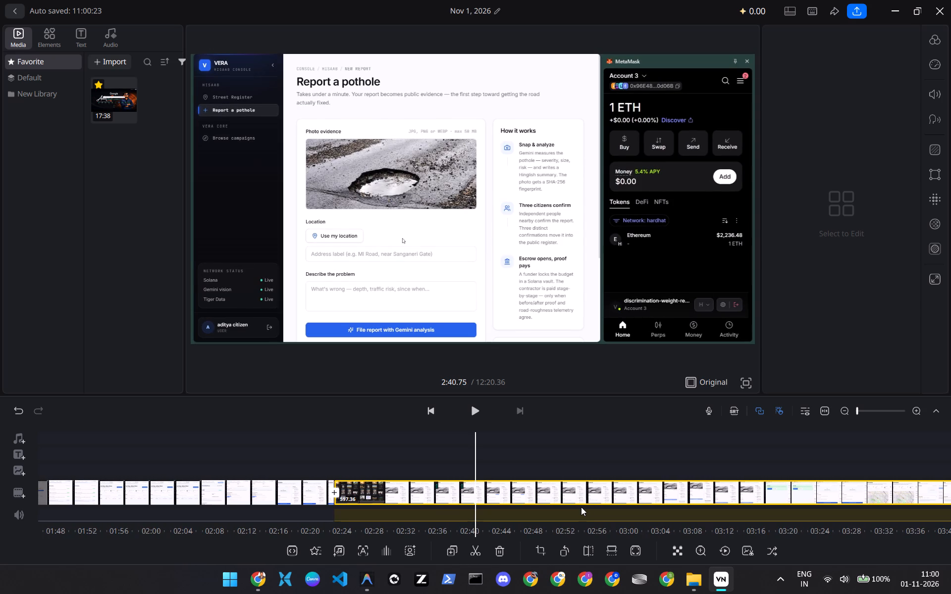
key(ctrl+b)
key(Delete)
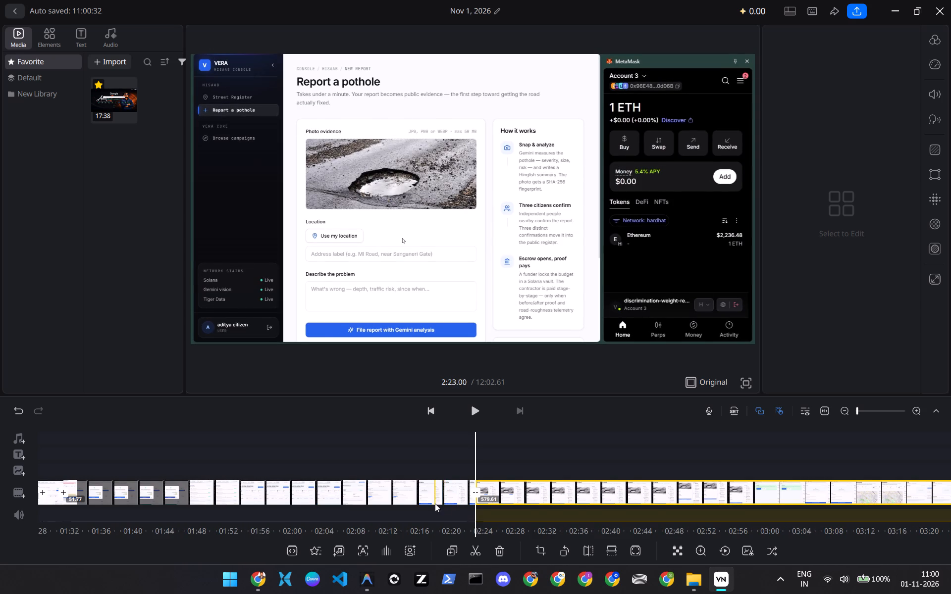
Split the recording at 3:01.36, on the blank Report a pothole form that follows the Report filed message.
scroll(435, 503, left, 4)
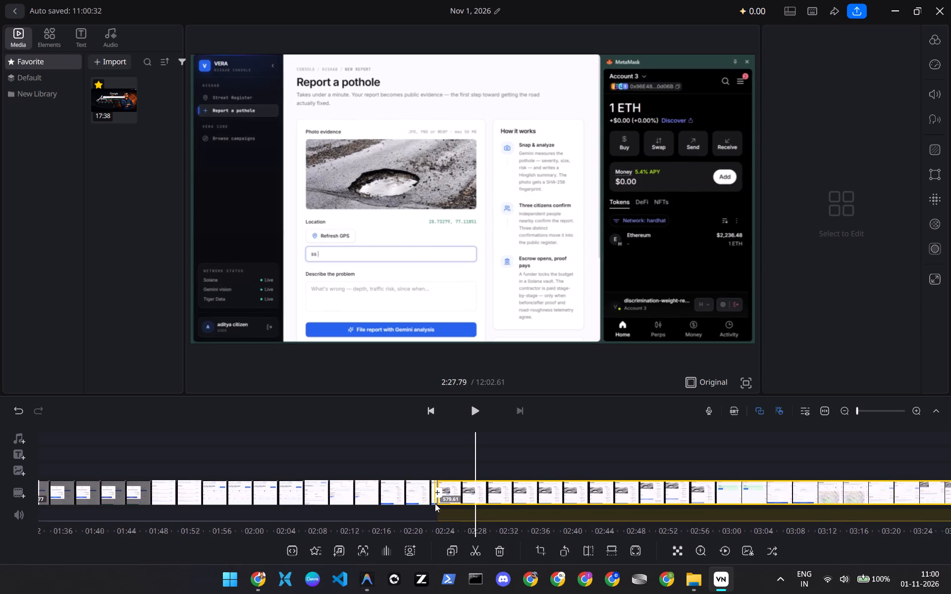
scroll(435, 503, left, 8)
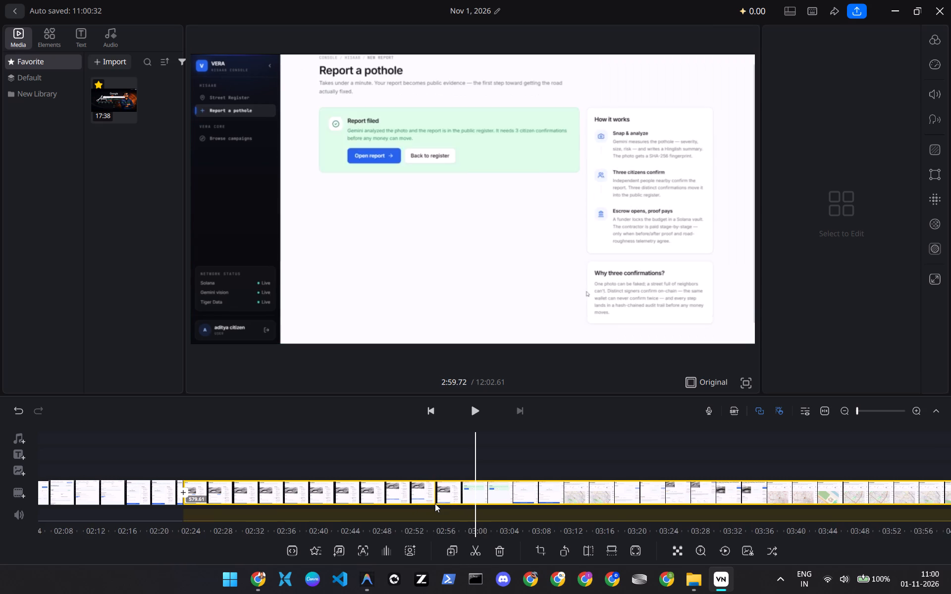
scroll(435, 503, left, 4)
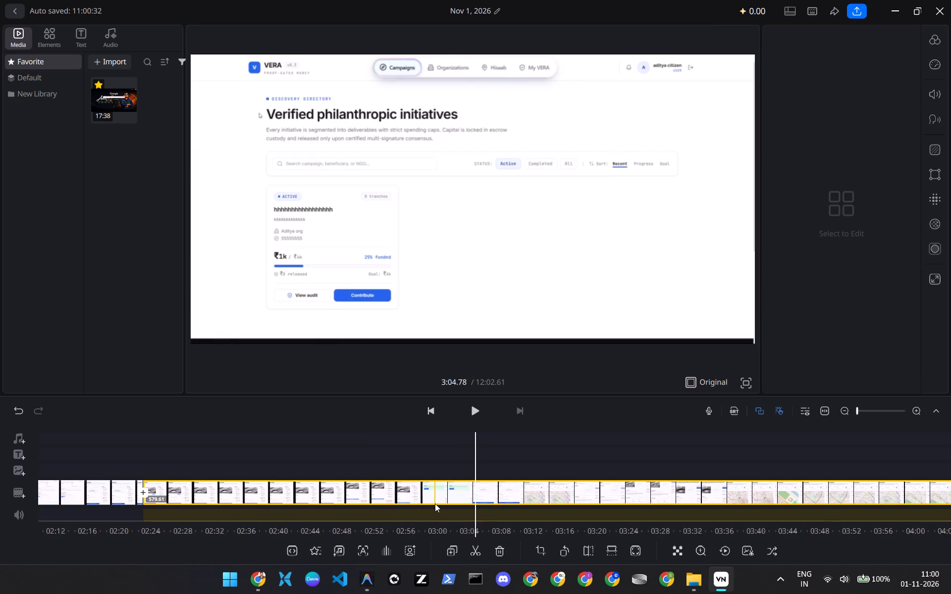
scroll(435, 503, left, 1)
scroll(435, 503, right, 5)
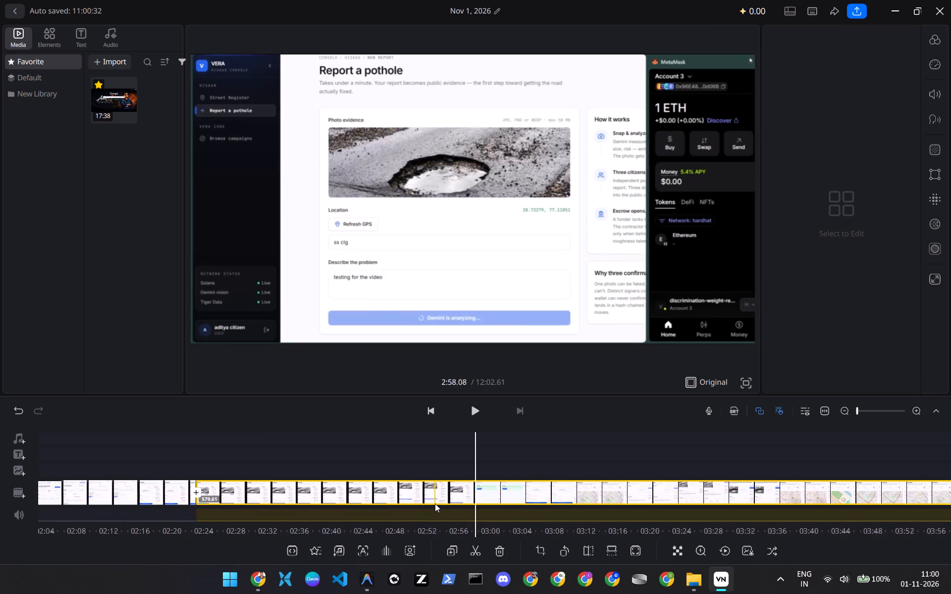
scroll(435, 503, left, 5)
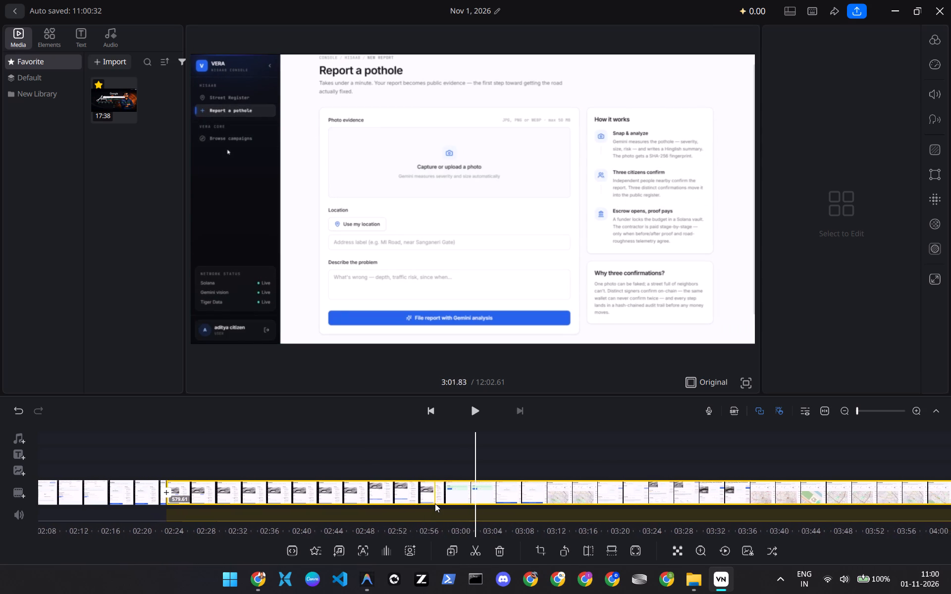
scroll(435, 503, left, 1)
scroll(435, 503, right, 2)
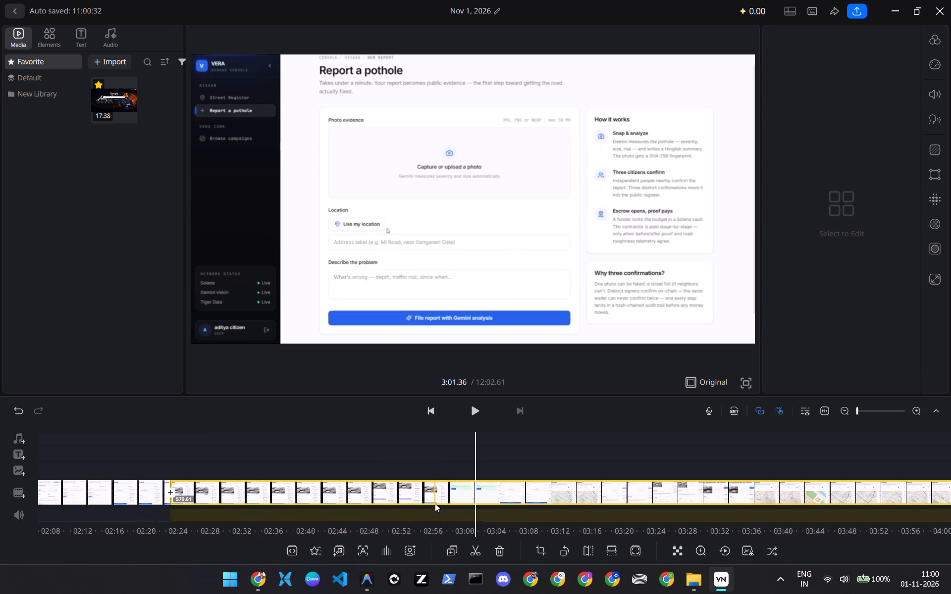
scroll(435, 503, left, 2)
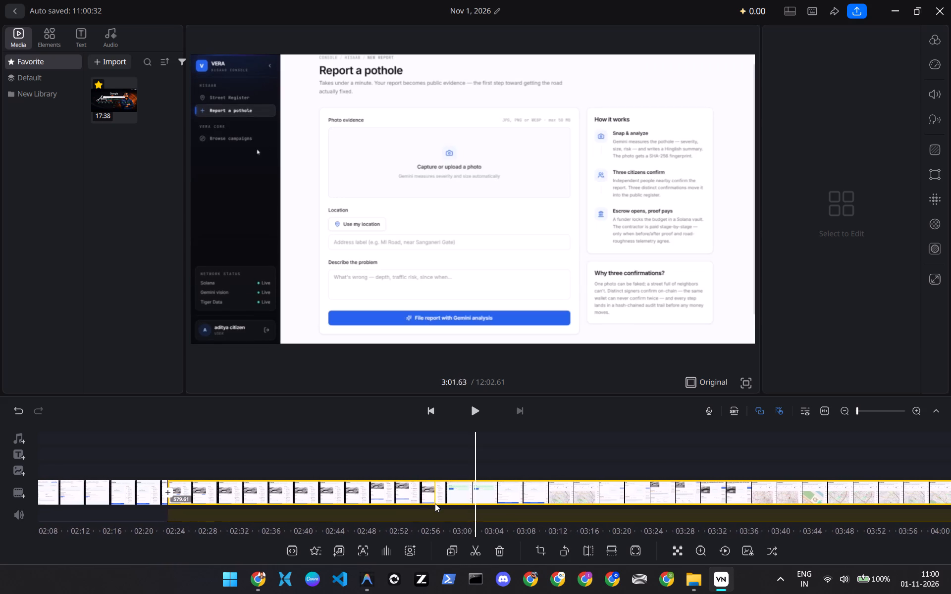
scroll(435, 503, left, 2)
key(ctrl+b)
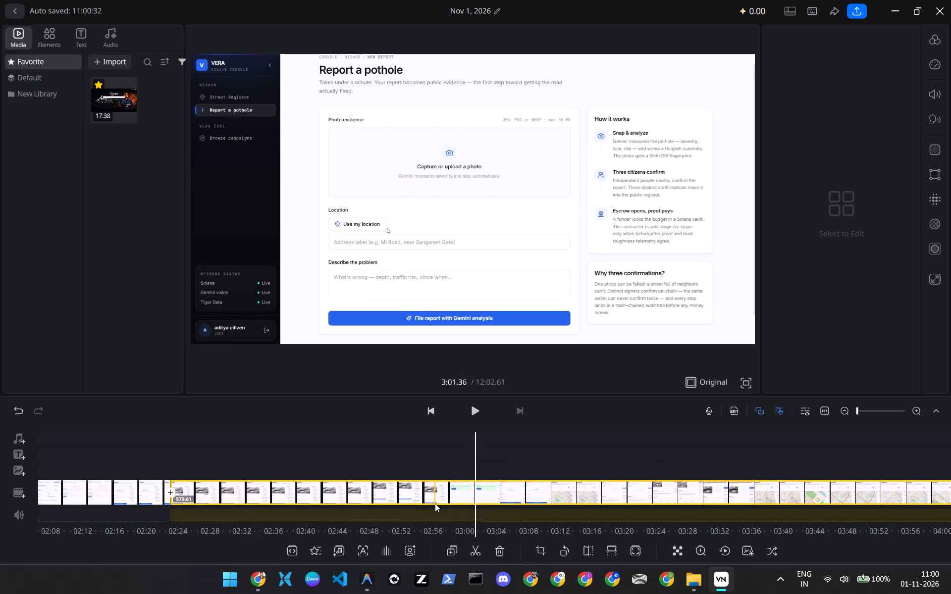
Split the recording at 3:10.34, with the cursor near Street Register in the sidebar, and delete the footage from 3:01.36 up to that cut.
scroll(515, 500, left, 5)
scroll(515, 500, right, 1)
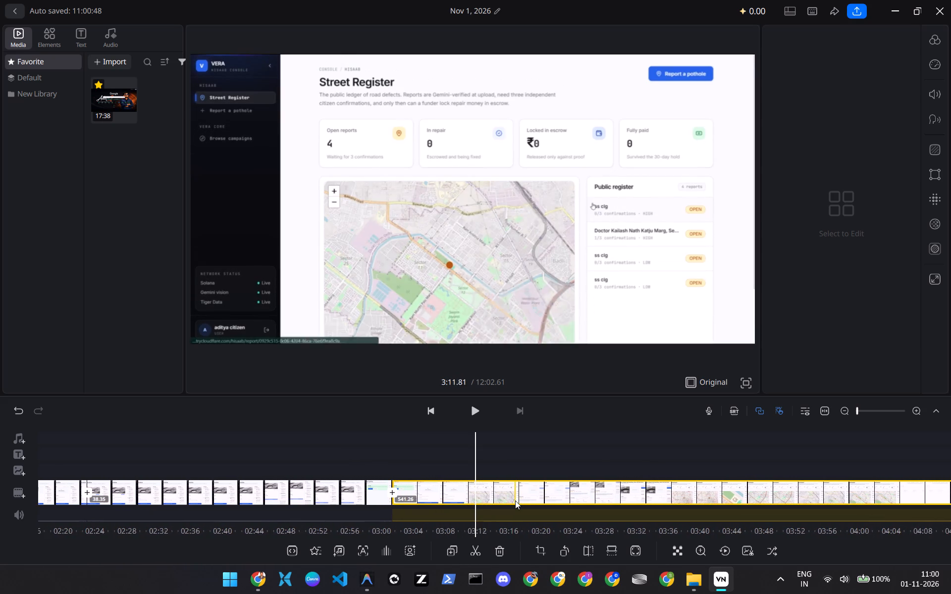
scroll(515, 500, right, 1)
key(ctrl+b)
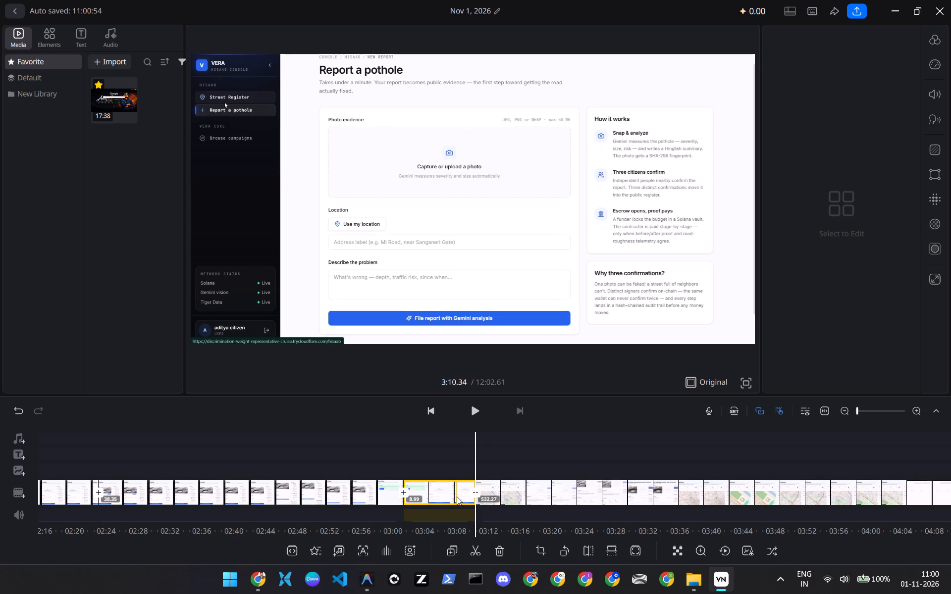
key(Delete)
Split the recording at 3:37.22, on the Street Register page while its map is being zoomed.
scroll(457, 496, left, 3)
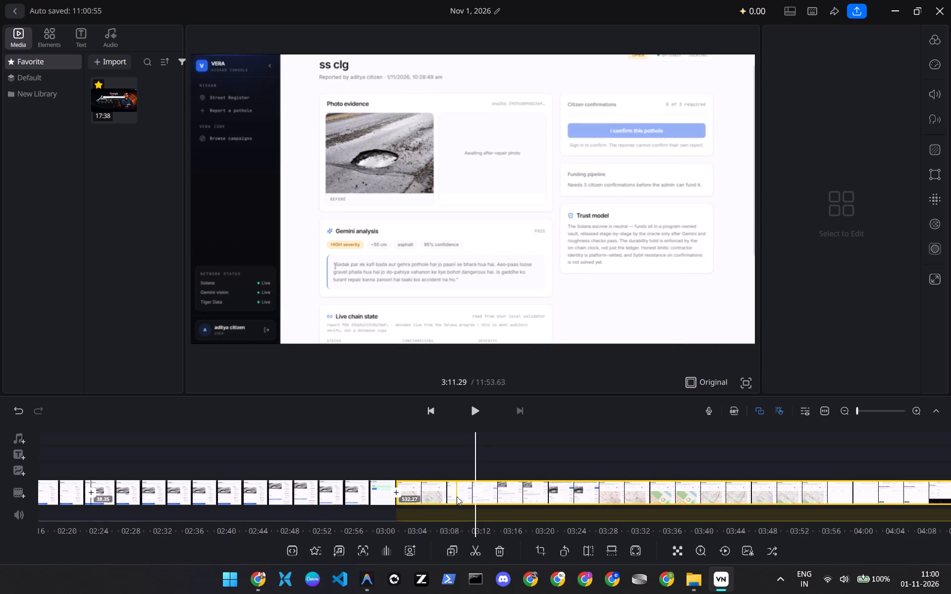
scroll(457, 496, left, 8)
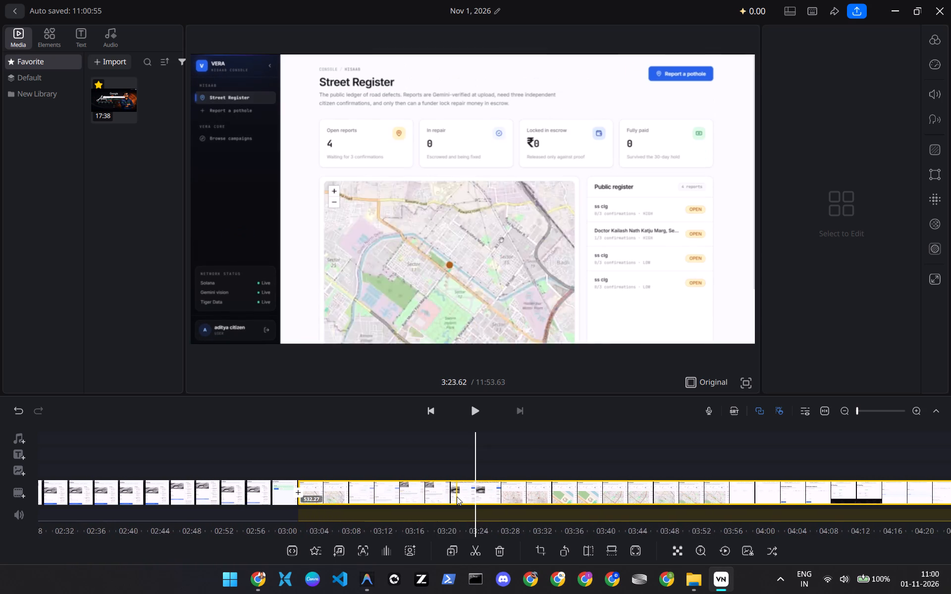
scroll(457, 496, left, 20)
scroll(457, 496, left, 10)
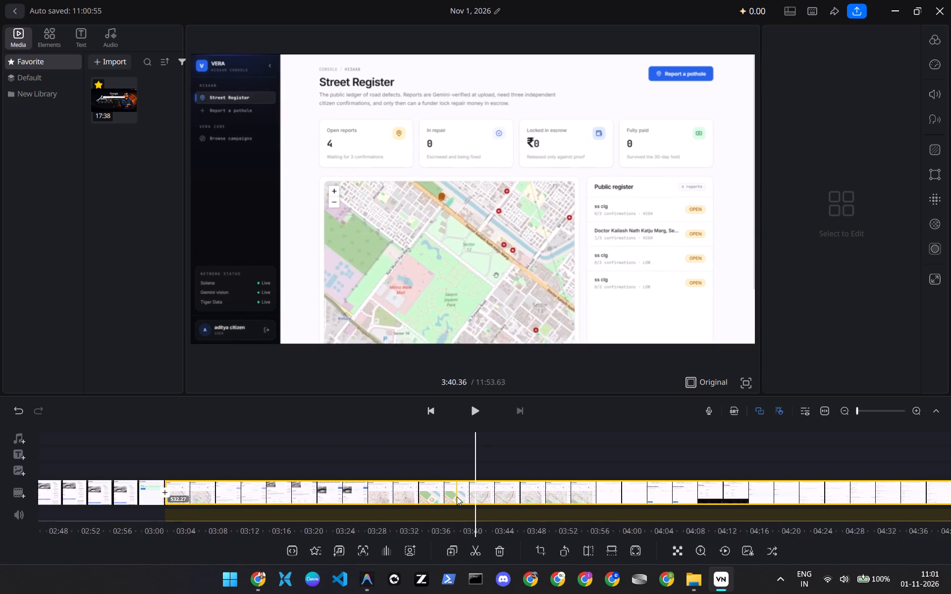
scroll(457, 496, left, 15)
scroll(457, 496, right, 20)
scroll(457, 496, right, 12)
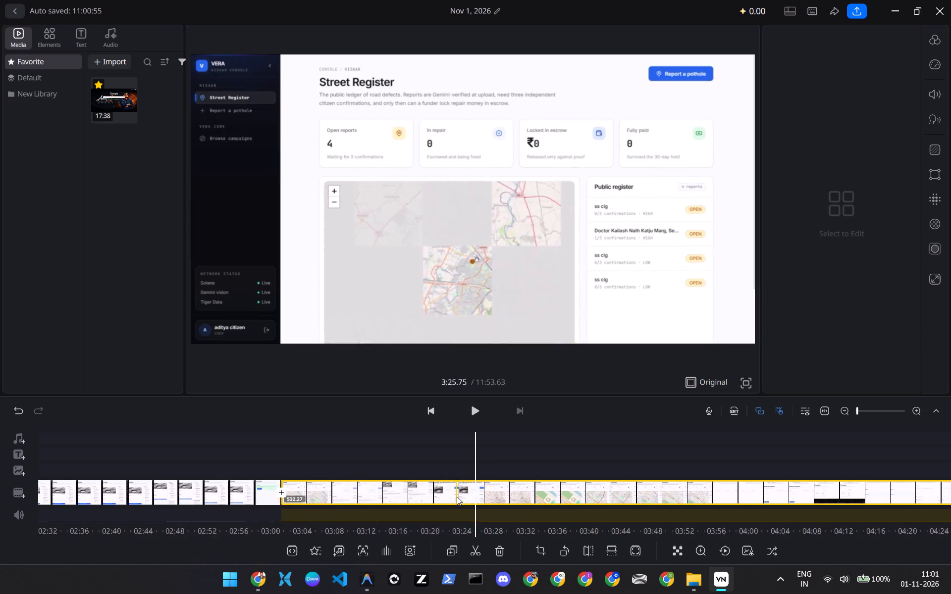
scroll(457, 496, right, 20)
scroll(457, 496, right, 8)
scroll(457, 496, left, 17)
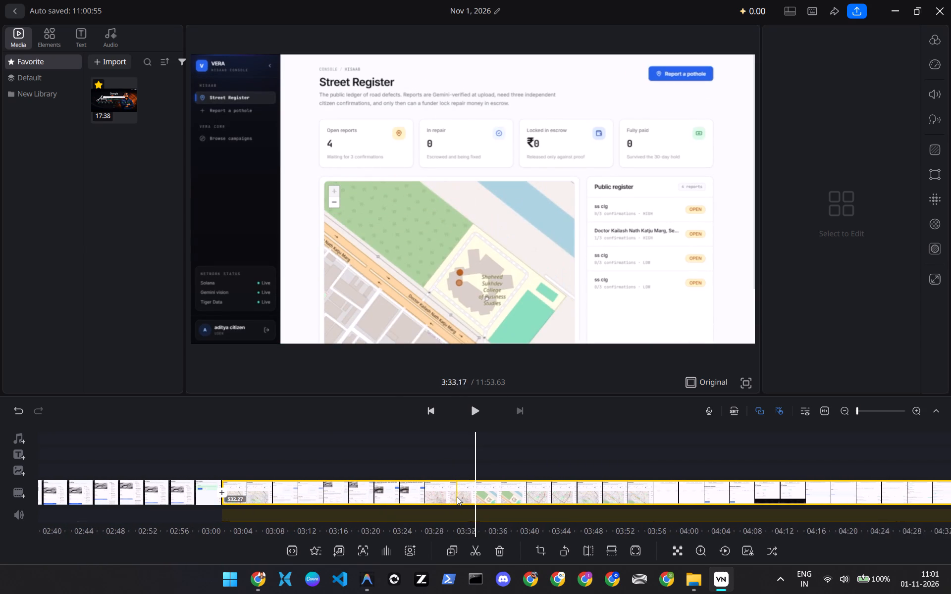
scroll(457, 496, left, 12)
scroll(457, 496, right, 1)
scroll(457, 496, left, 1)
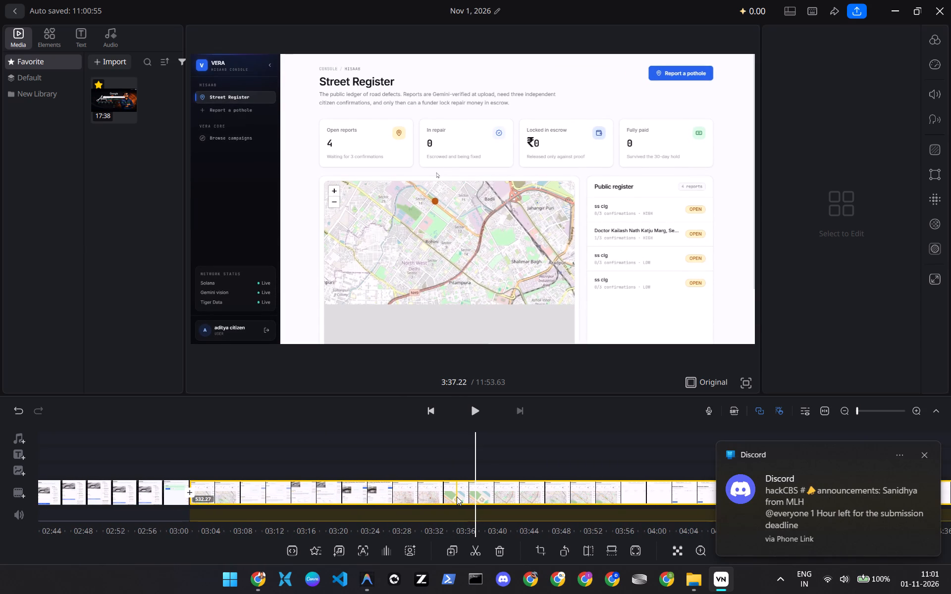
key(ctrl+b)
Split the recording at 4:03.63, with the cursor on Organizations, and delete the map and campaigns footage from 3:37.22 up to that cut.
scroll(478, 493, left, 3)
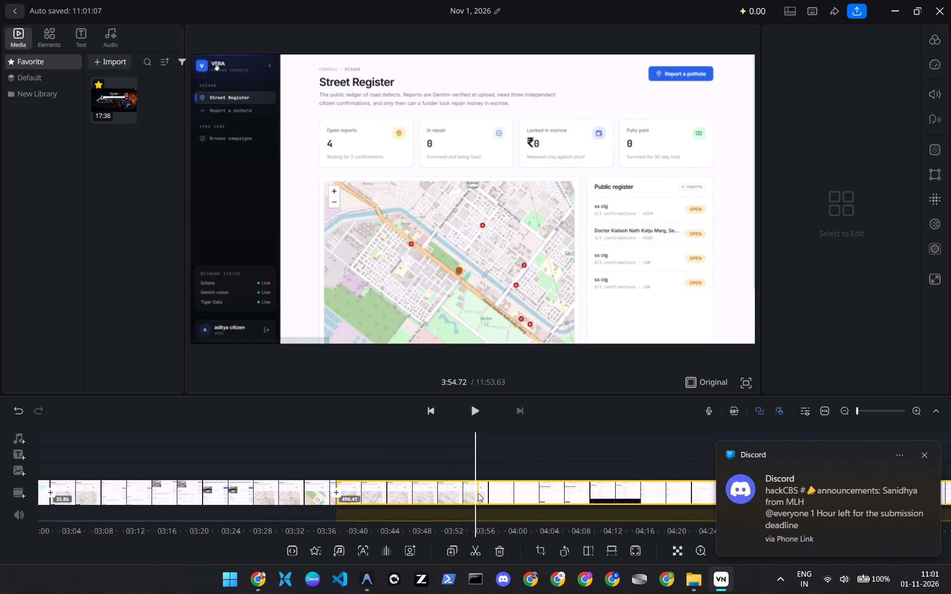
scroll(478, 493, left, 2)
scroll(478, 493, right, 2)
scroll(478, 493, left, 2)
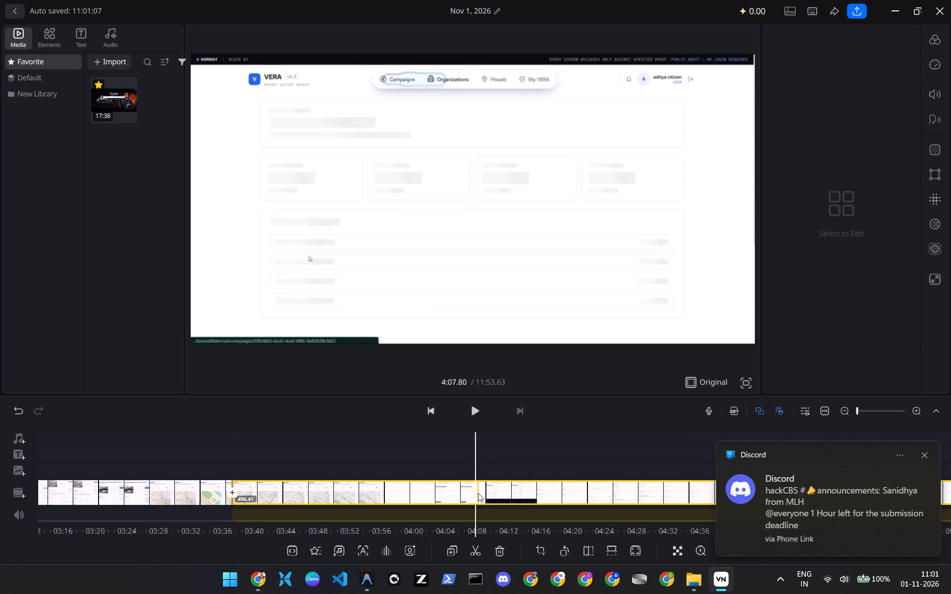
scroll(478, 493, right, 3)
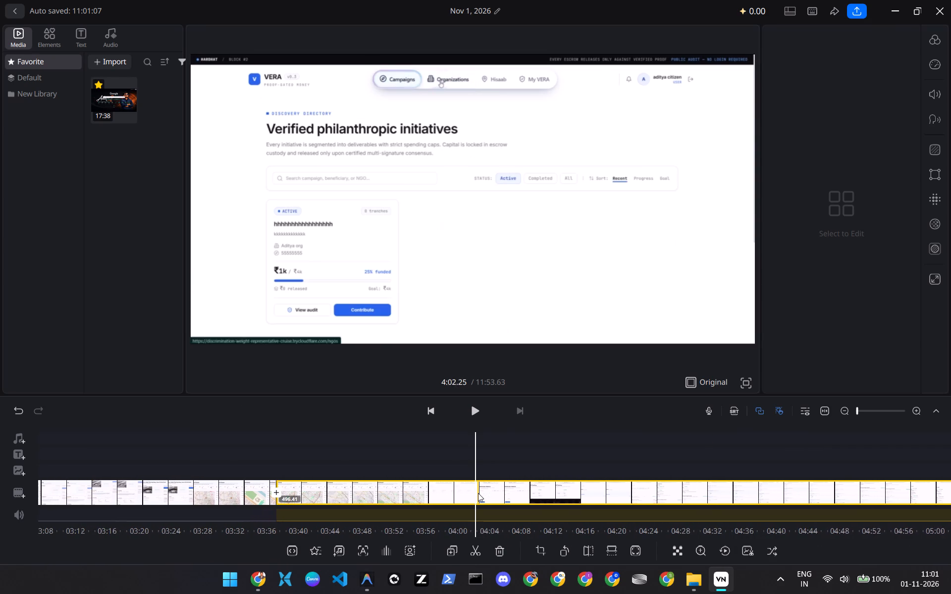
scroll(478, 493, right, 1)
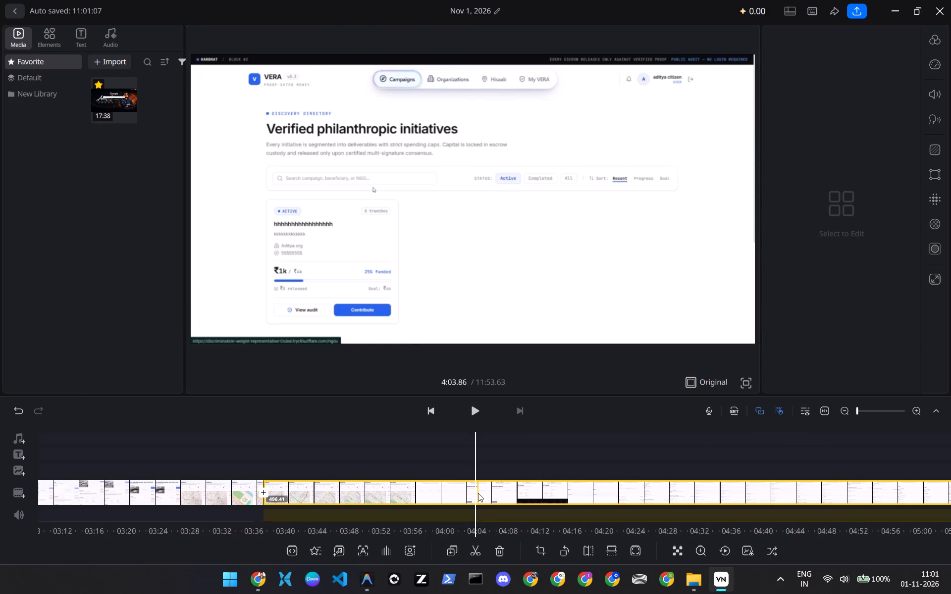
scroll(478, 493, right, 2)
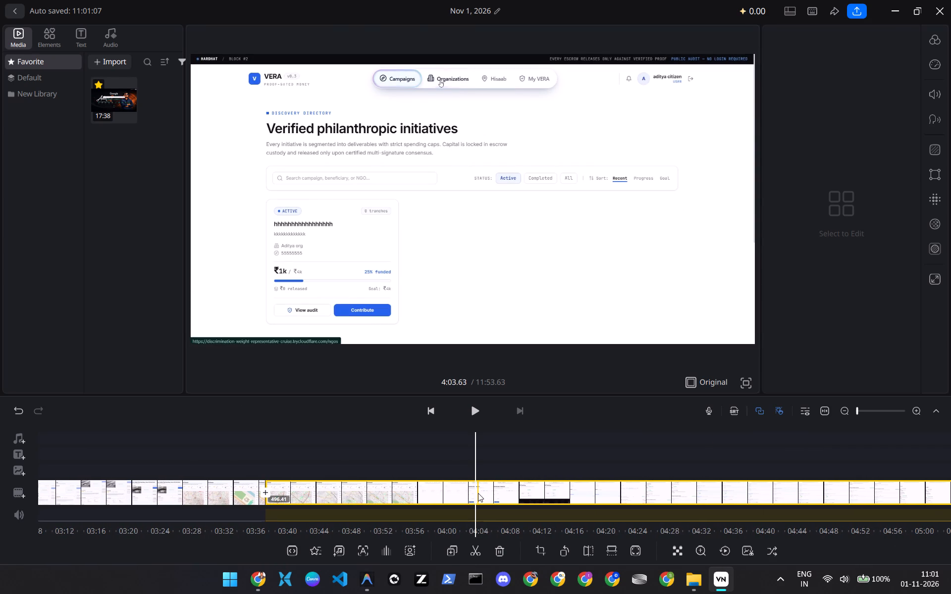
key(ctrl+b)
click(419, 488)
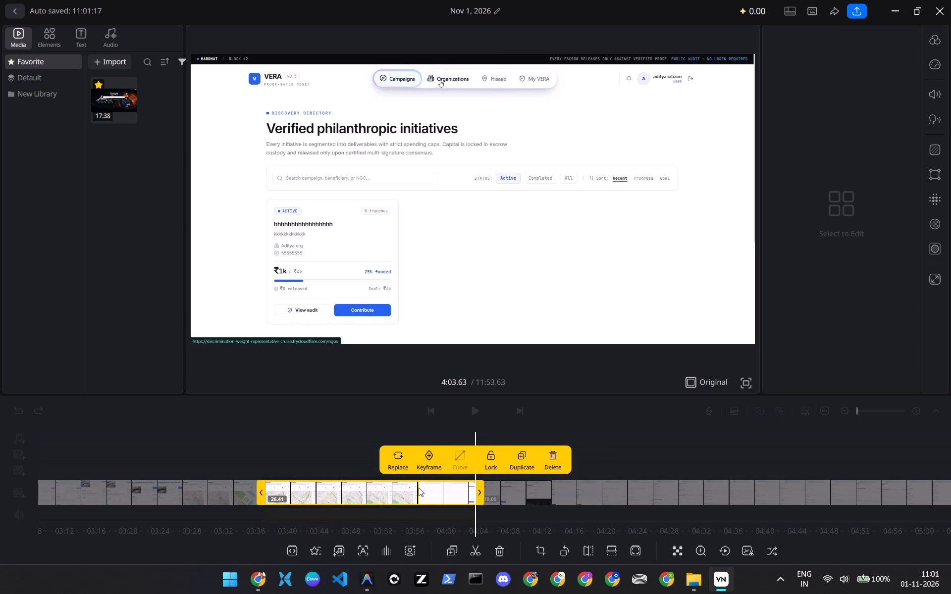
key(Delete)
Review the footage after the 3:37.22 cut, from the Verified NGO Directory through the organization's campaigns to the On-Chain Block Explorer.
scroll(419, 488, left, 1)
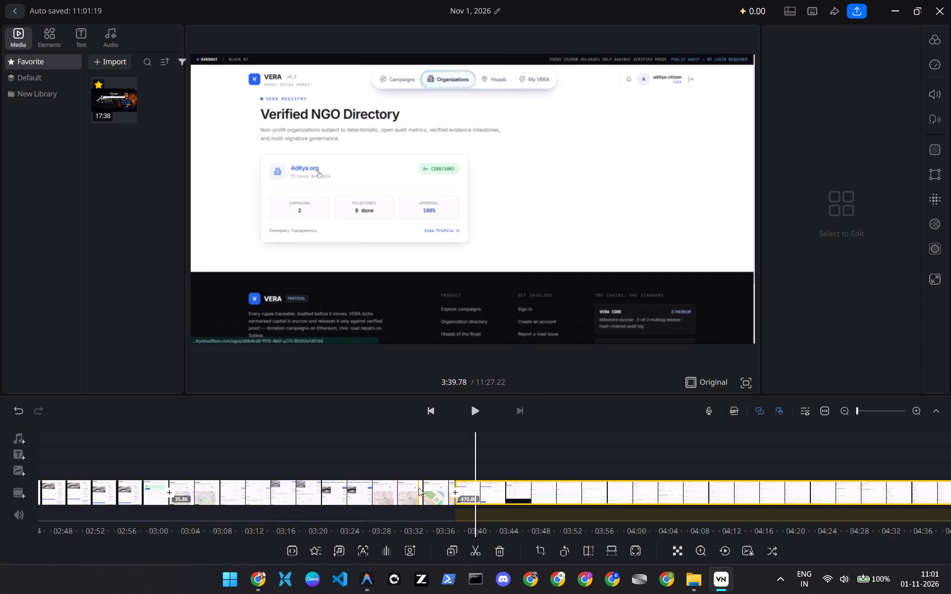
scroll(419, 488, left, 4)
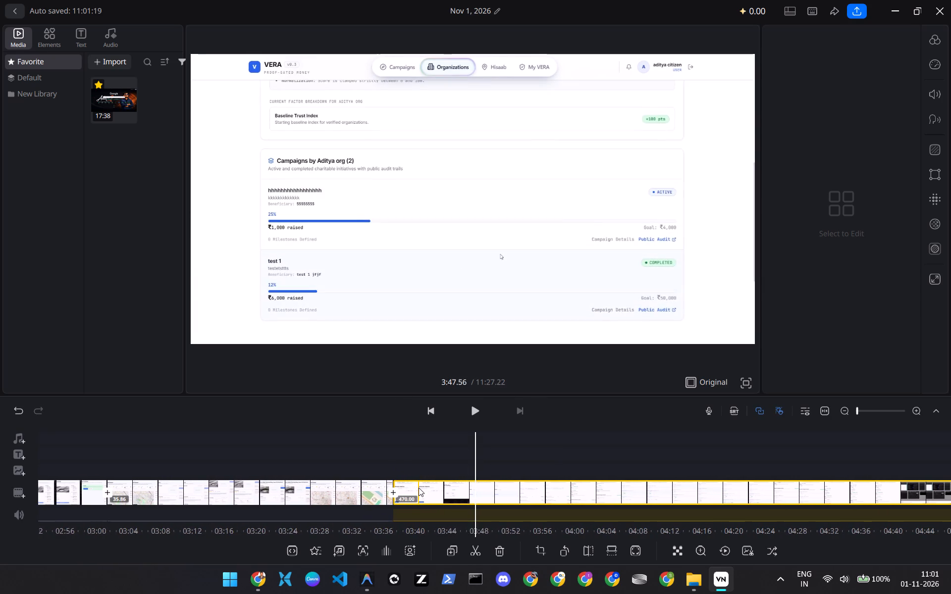
scroll(419, 488, left, 8)
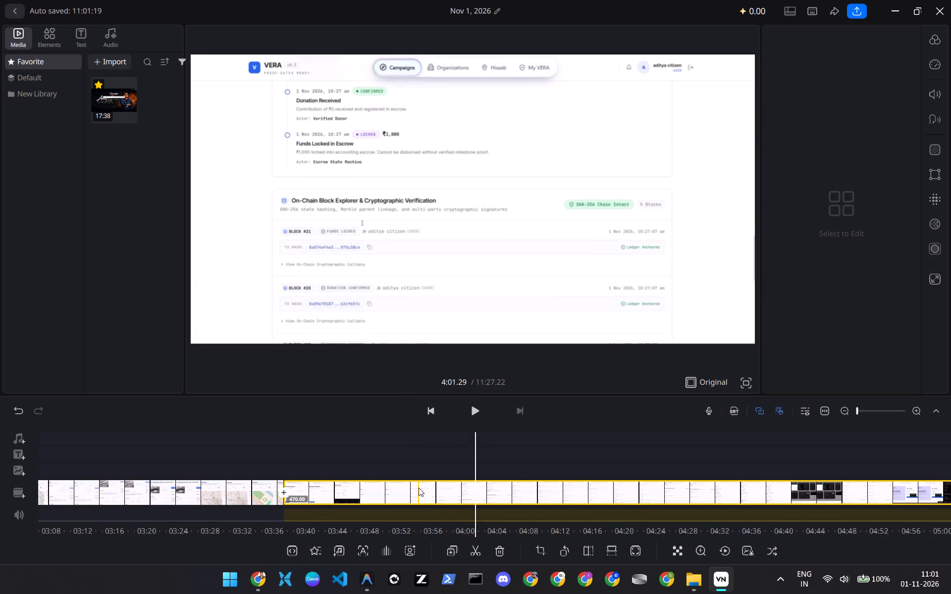
scroll(419, 488, left, 2)
scroll(419, 488, right, 1)
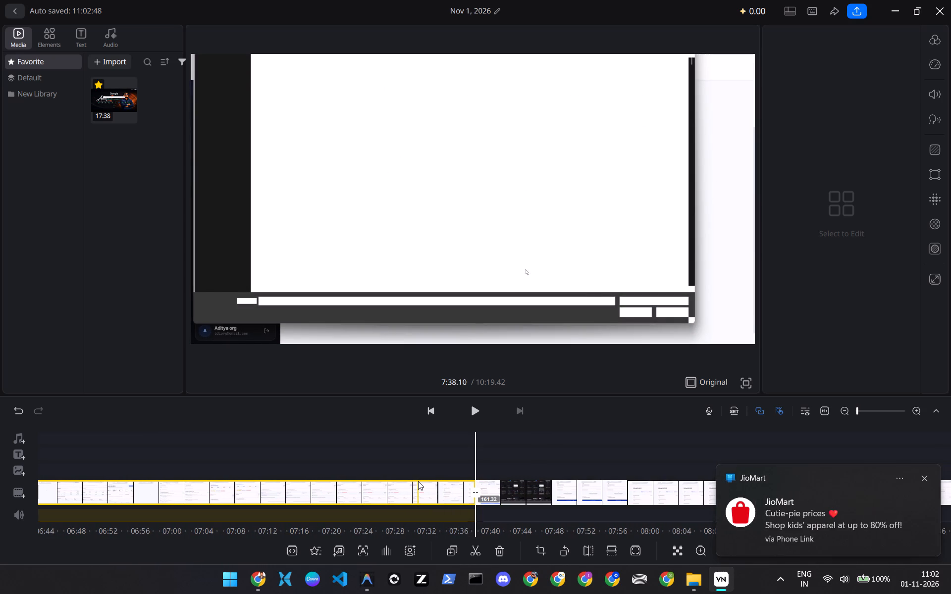
Split the recording at 7:49.35, before the milestone proof description is entered, and delete the file-upload footage from 7:38.10 up to that cut.
scroll(418, 481, left, 6)
scroll(418, 481, right, 5)
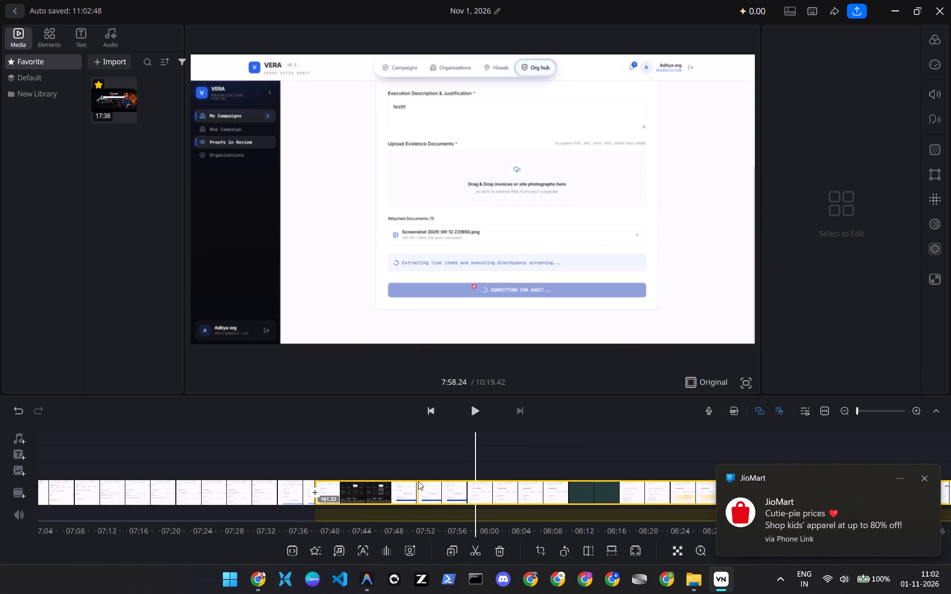
scroll(418, 481, right, 9)
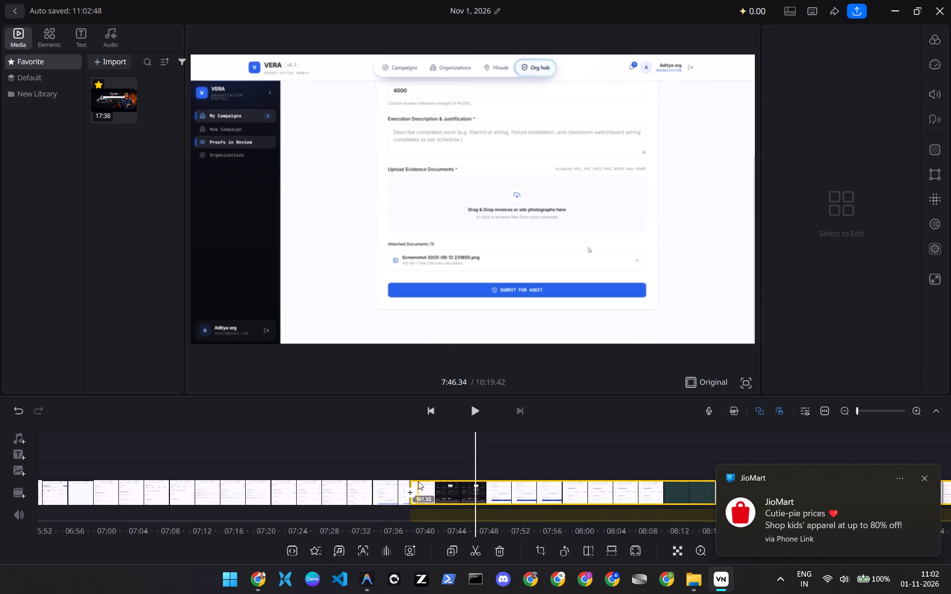
scroll(418, 481, right, 2)
scroll(418, 481, left, 5)
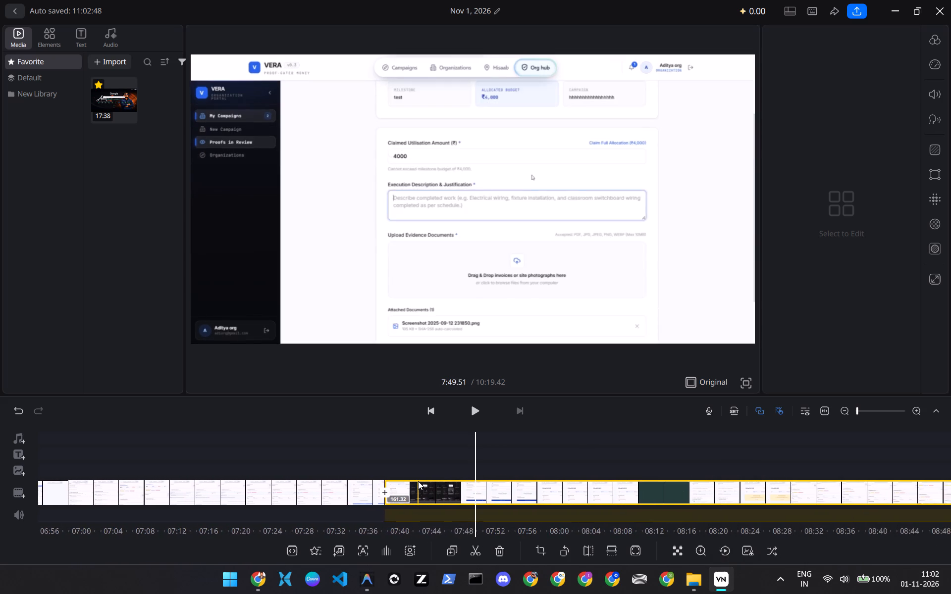
scroll(418, 481, left, 2)
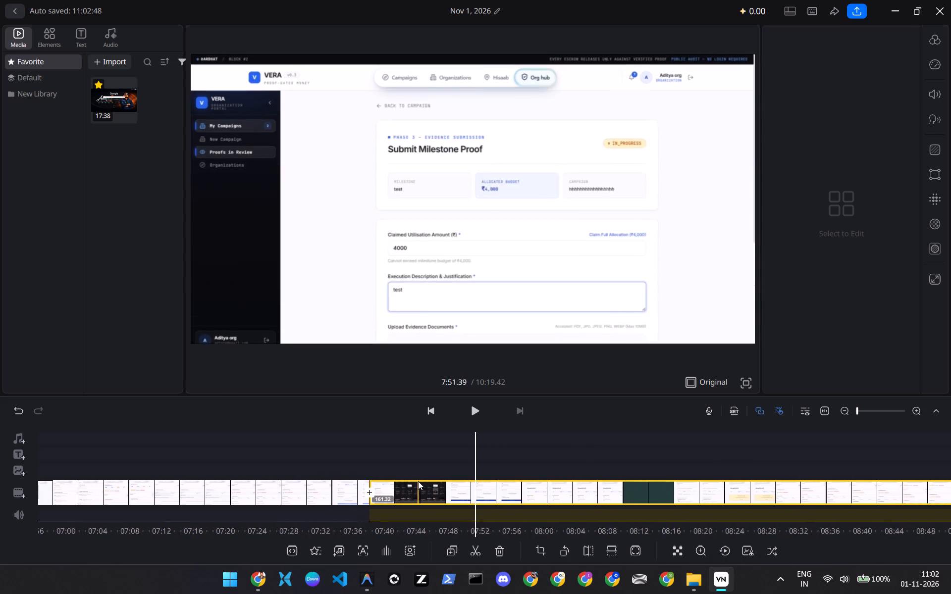
scroll(418, 481, left, 1)
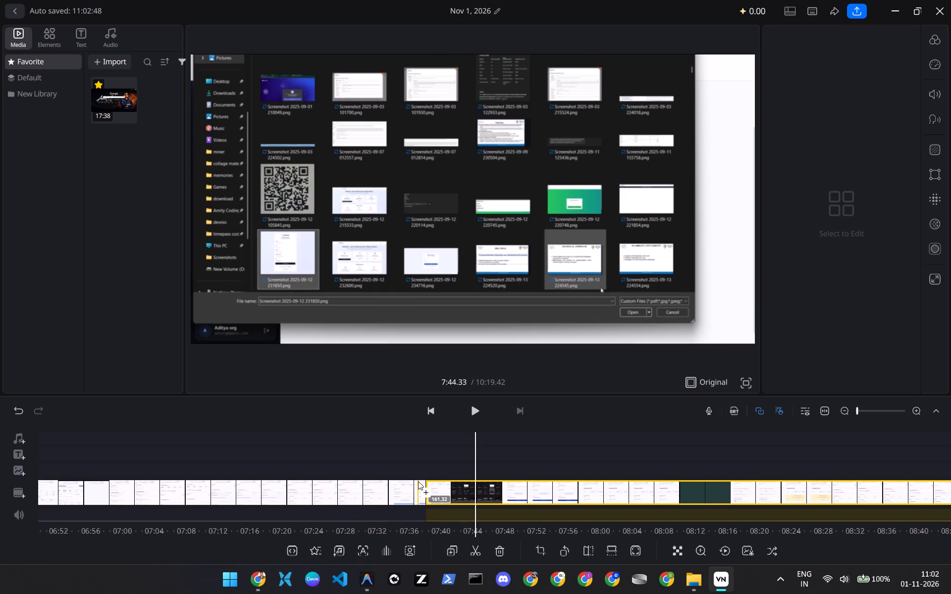
scroll(418, 481, left, 8)
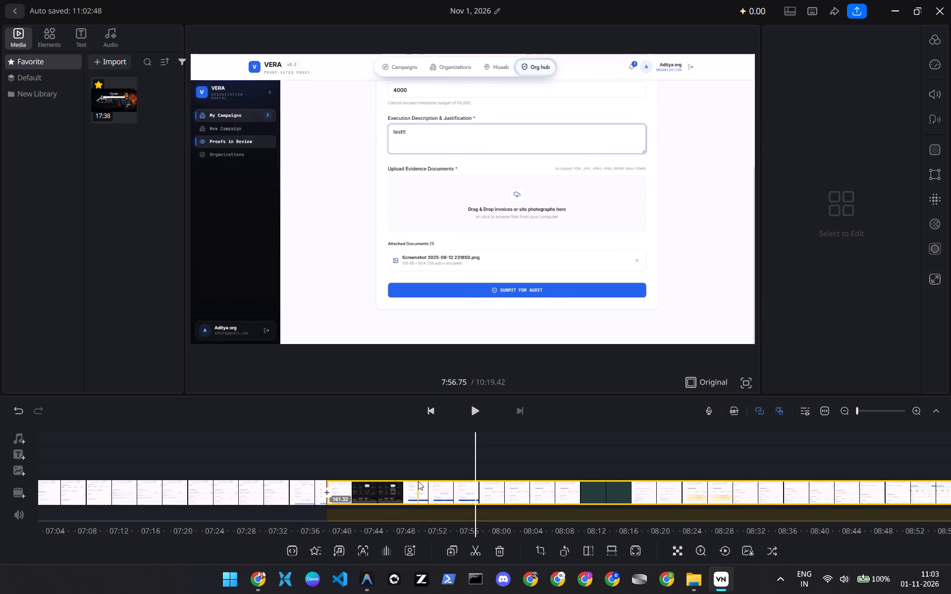
scroll(418, 481, right, 2)
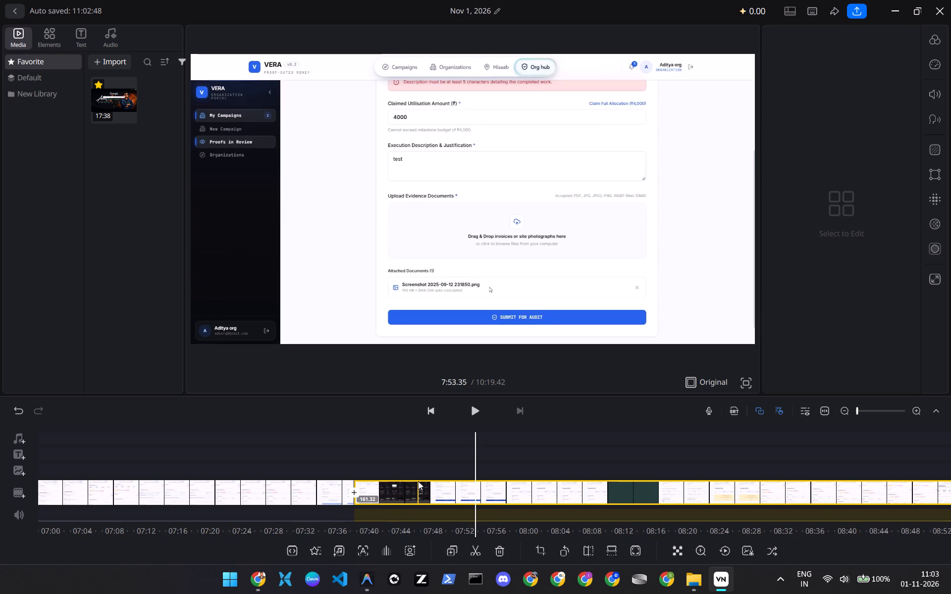
scroll(418, 481, right, 1)
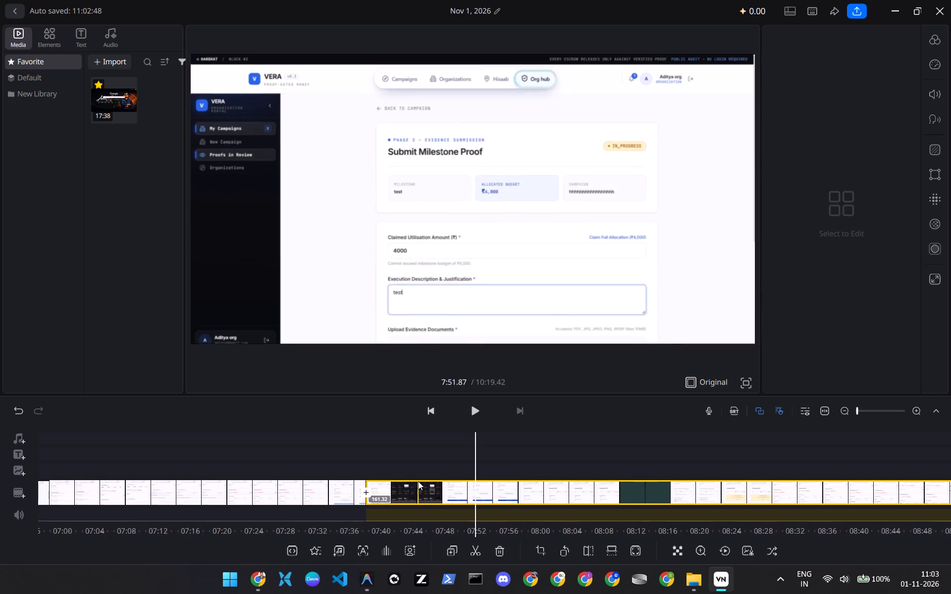
scroll(418, 481, right, 1)
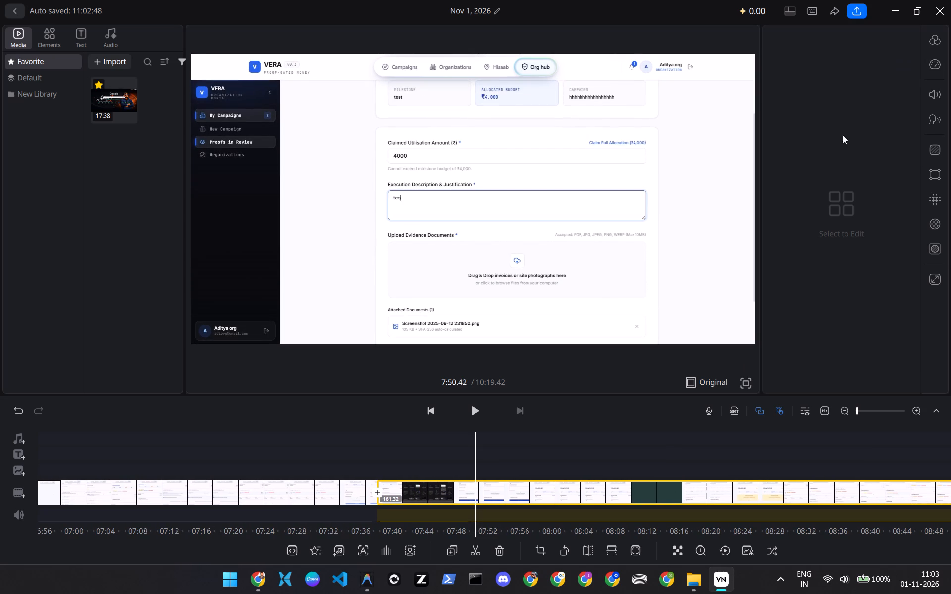
scroll(483, 479, right, 1)
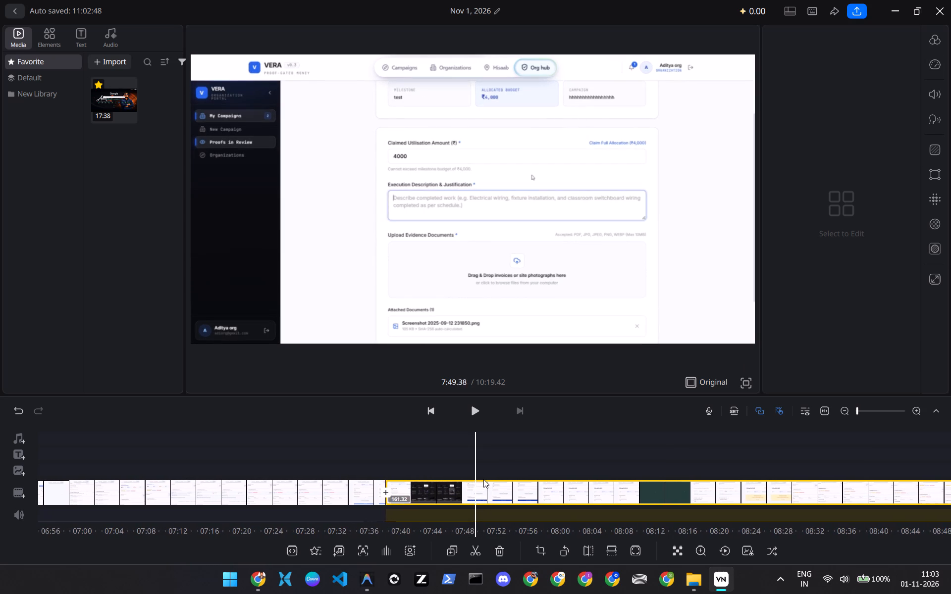
scroll(483, 479, right, 2)
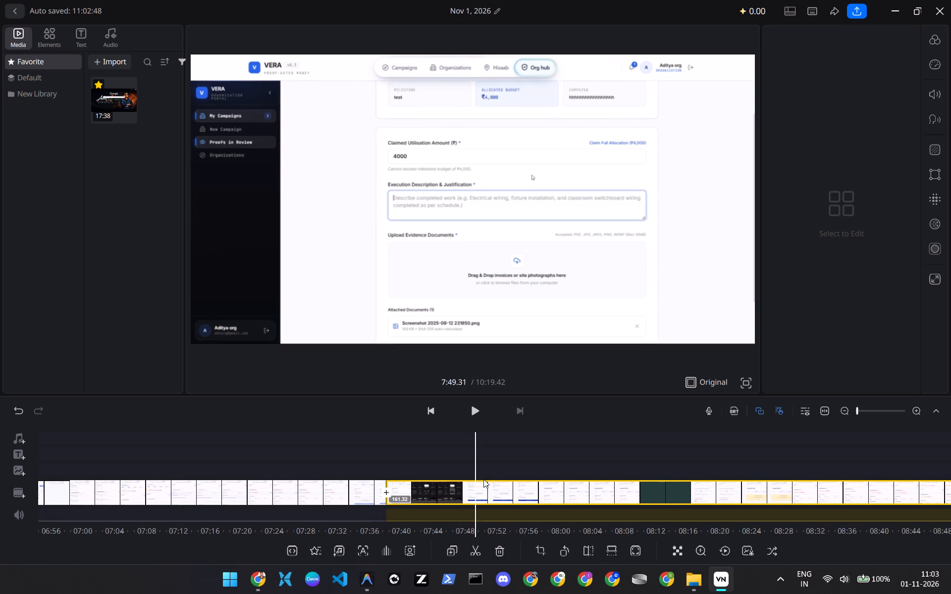
scroll(483, 479, right, 1)
key(ctrl+b)
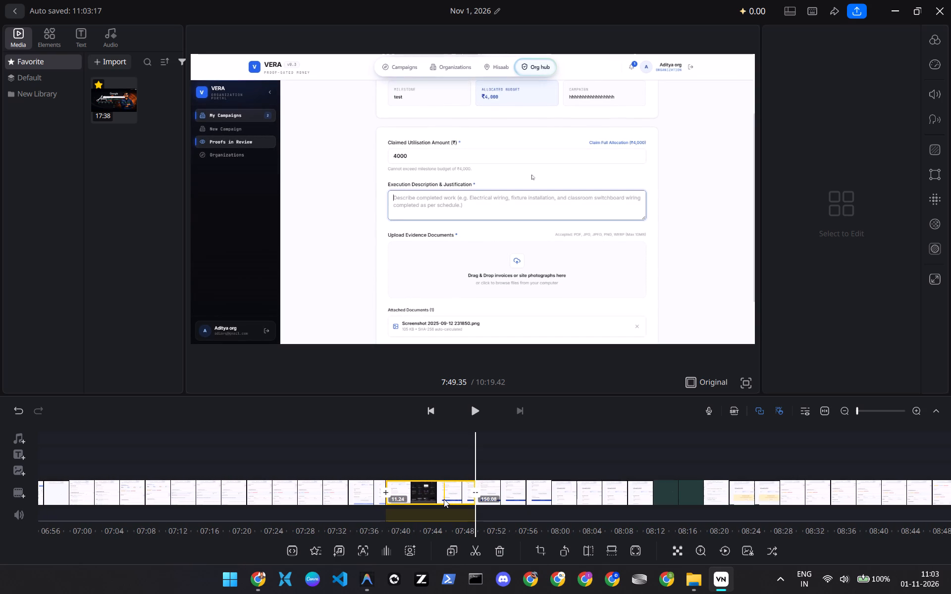
click(444, 499)
key(Delete)
Review the footage after the 7:38.10 cut, from the milestone proof submission through the campaign, NGO directory and sign-in pages to the admin Contractors page.
scroll(444, 499, left, 5)
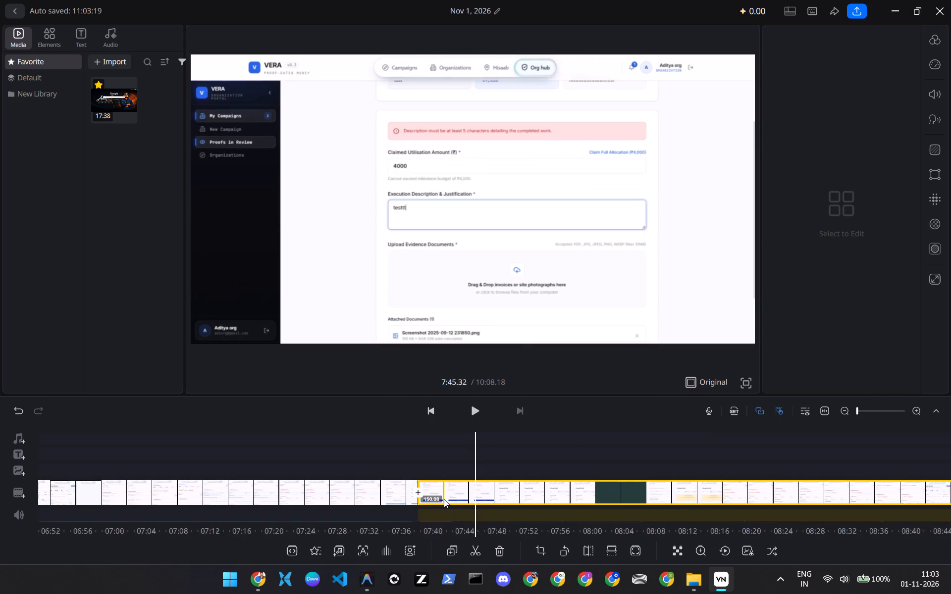
scroll(444, 499, left, 4)
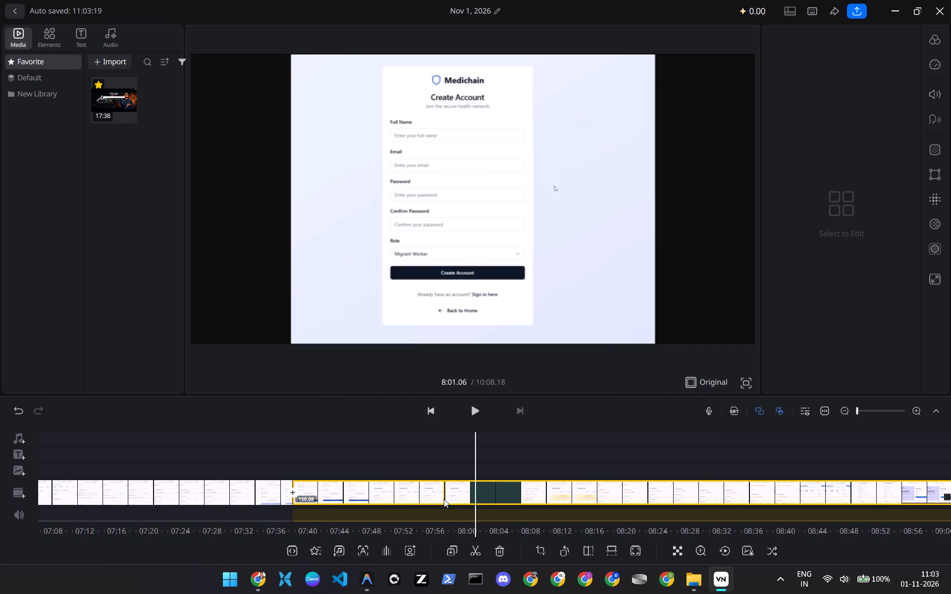
scroll(444, 499, left, 3)
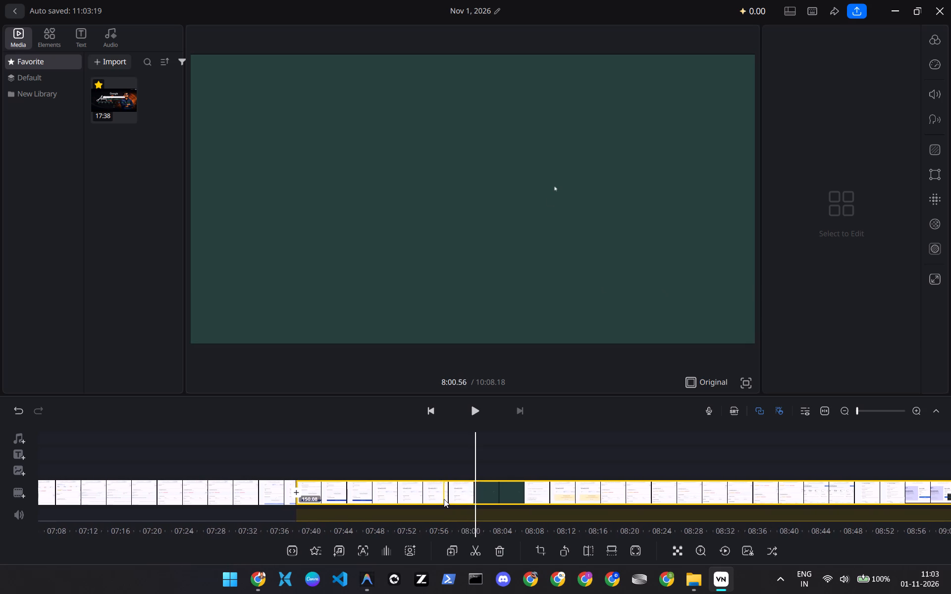
scroll(444, 499, left, 4)
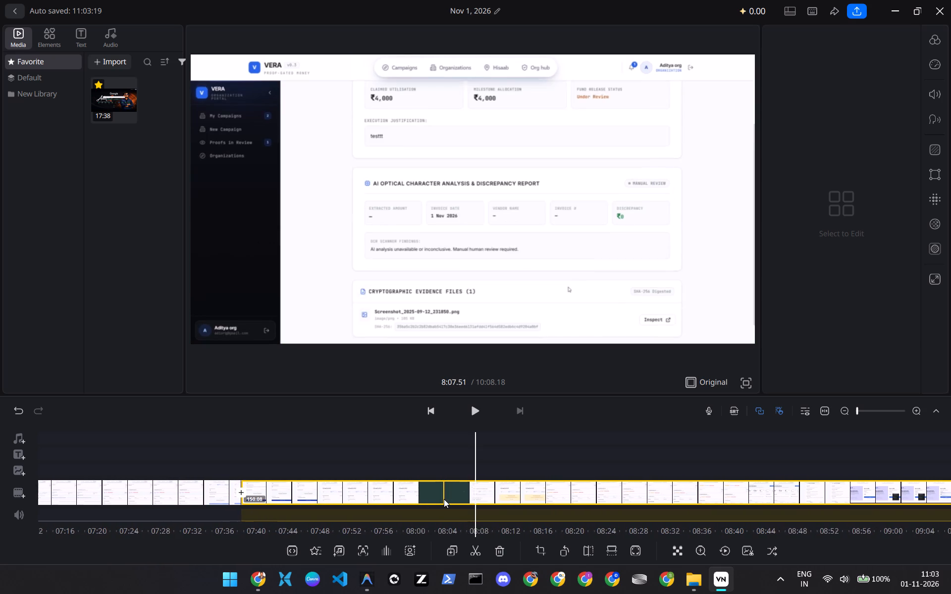
scroll(444, 499, left, 4)
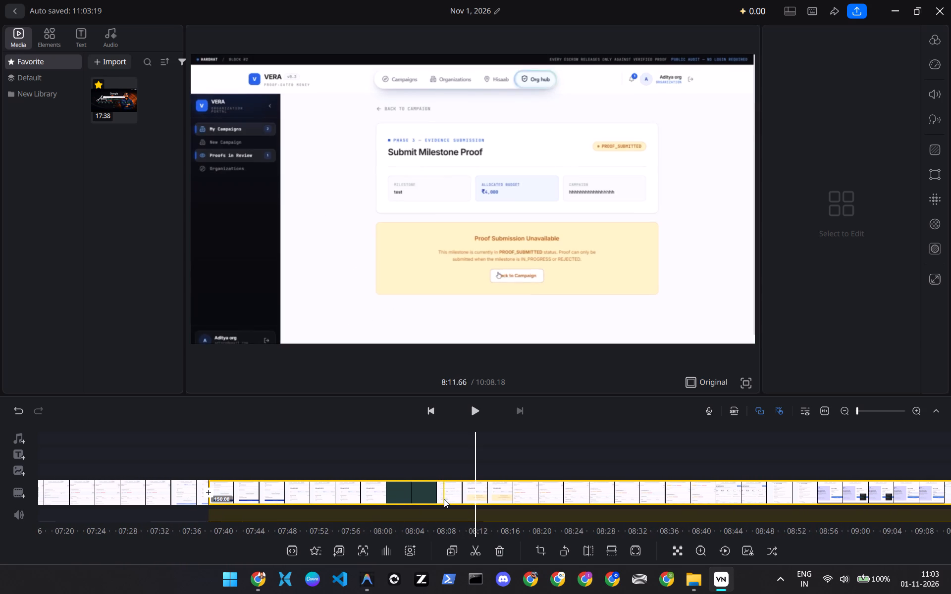
scroll(444, 499, left, 11)
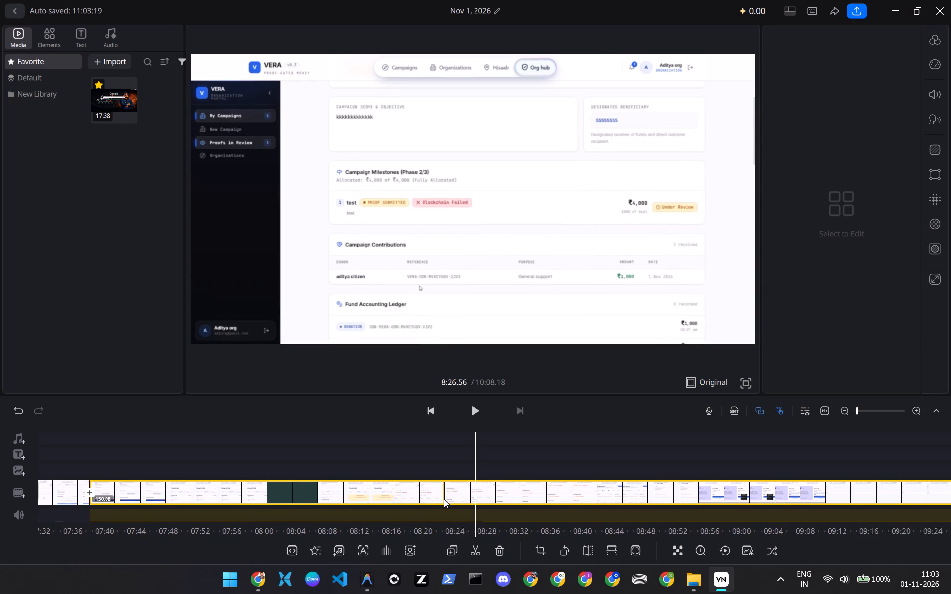
scroll(444, 499, left, 7)
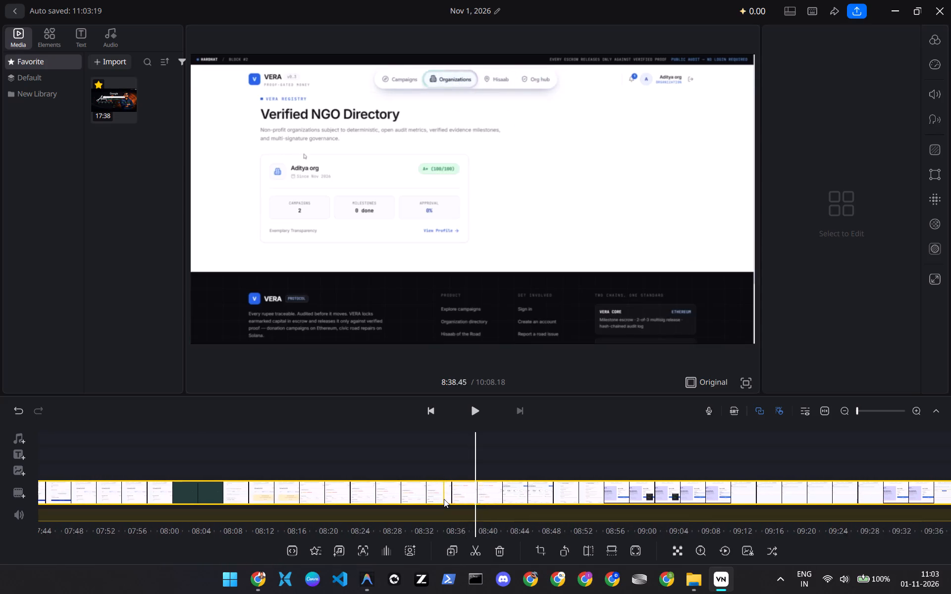
scroll(444, 499, up, 1)
scroll(444, 499, left, 12)
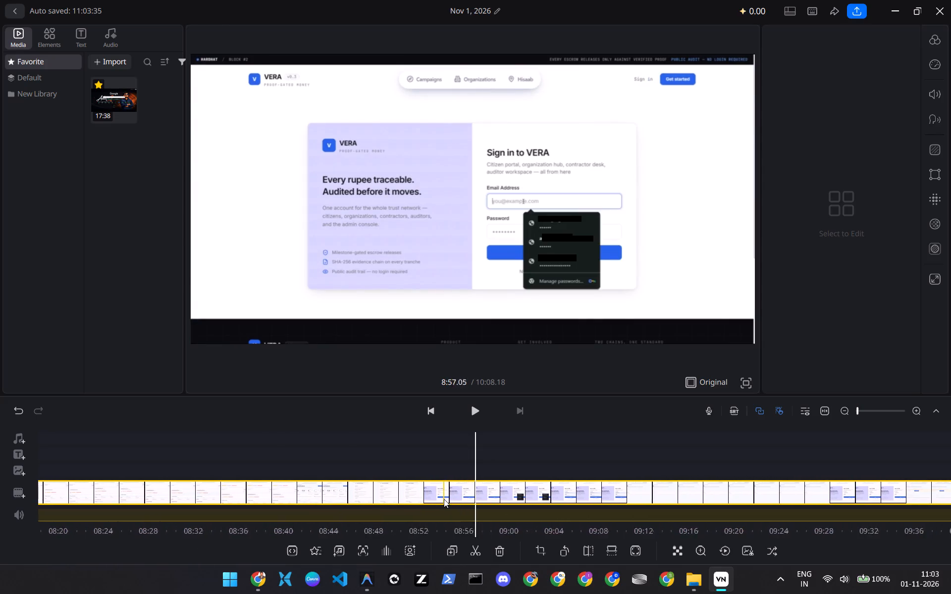
scroll(444, 499, left, 5)
scroll(444, 499, right, 3)
scroll(444, 499, left, 1)
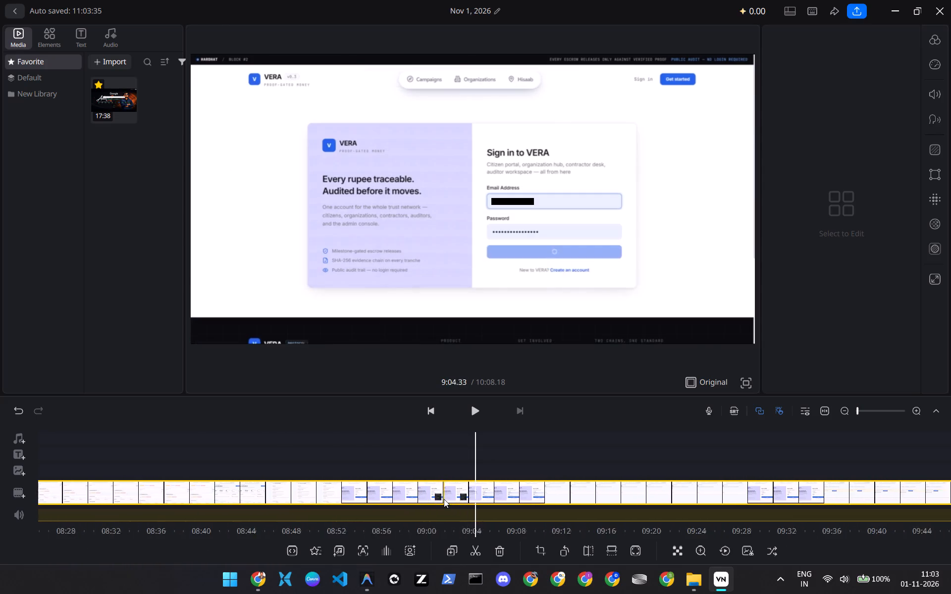
scroll(444, 499, left, 8)
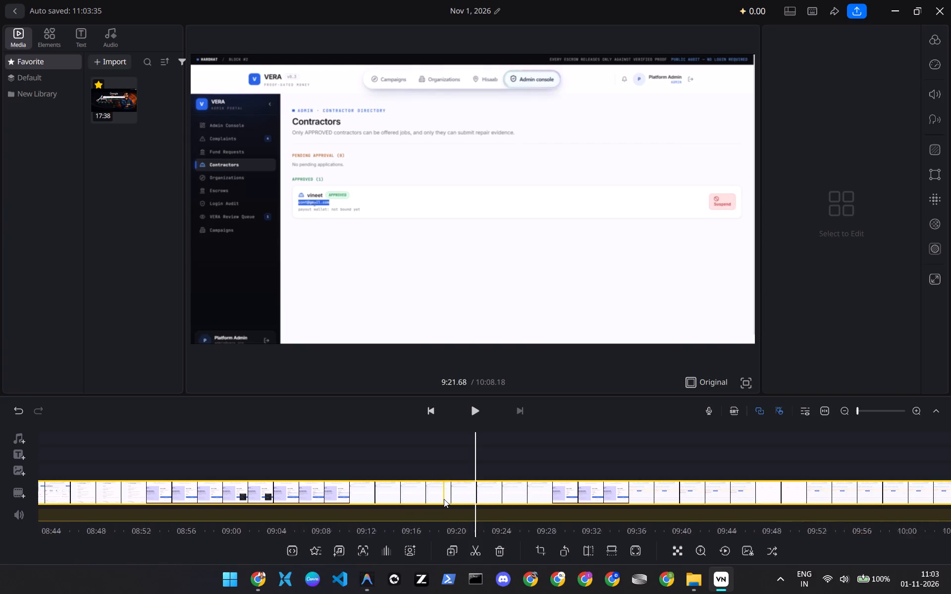
Split the recording at 8:54.50, on the Sign in to VERA page while the email field is still empty.
scroll(444, 499, right, 9)
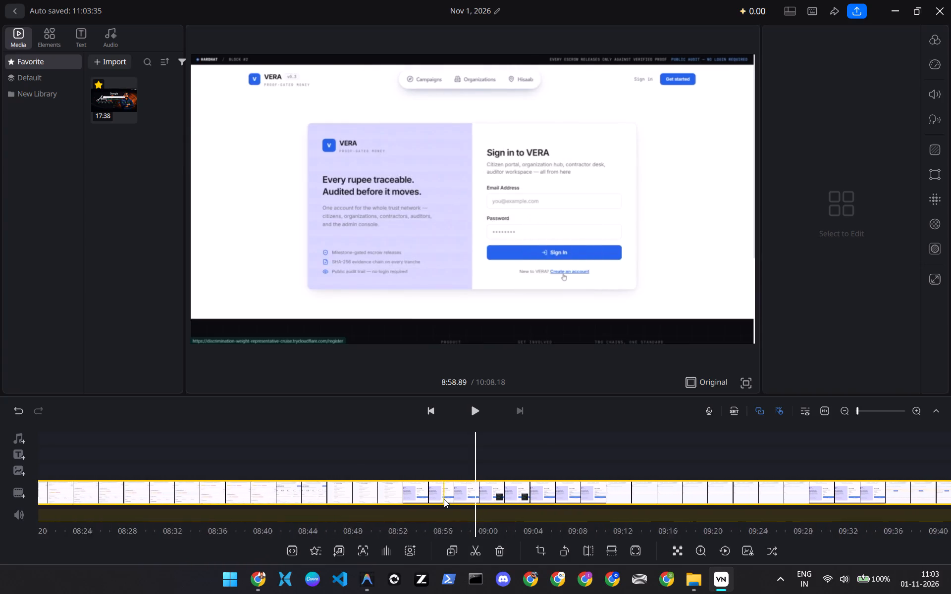
scroll(444, 499, right, 5)
scroll(444, 499, left, 3)
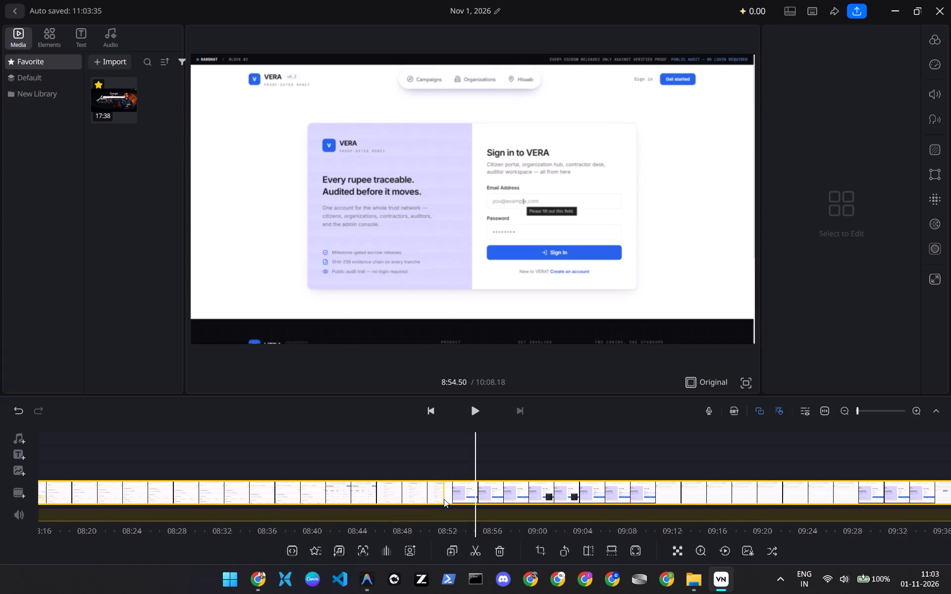
scroll(444, 499, left, 1)
key(ctrl+b)
Split the recording at 9:28.84, on the sign-in page with the password still empty, and delete the admin footage from 8:54.50 up to that cut.
ctrl+click(444, 499)
click(502, 497)
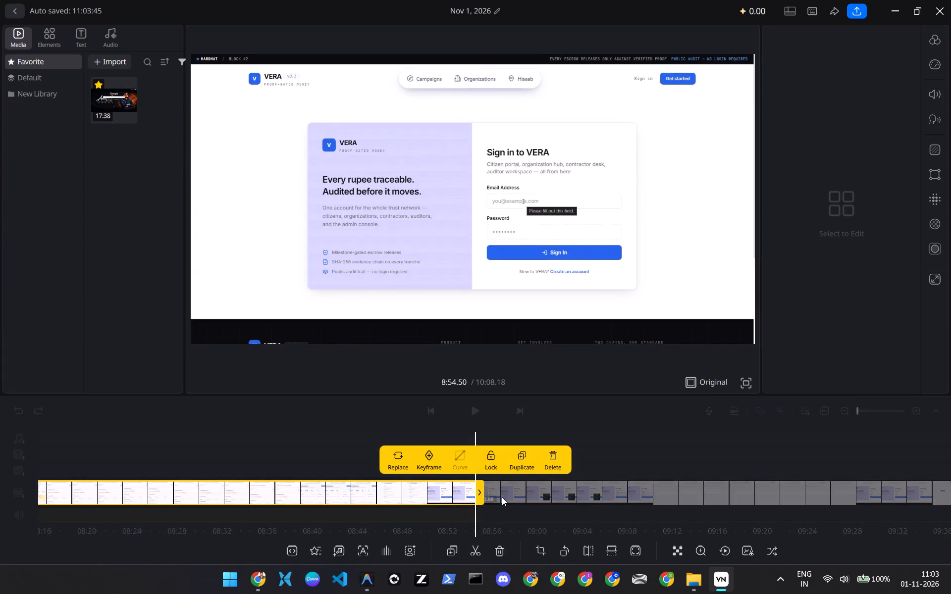
click(502, 497)
scroll(502, 497, left, 5)
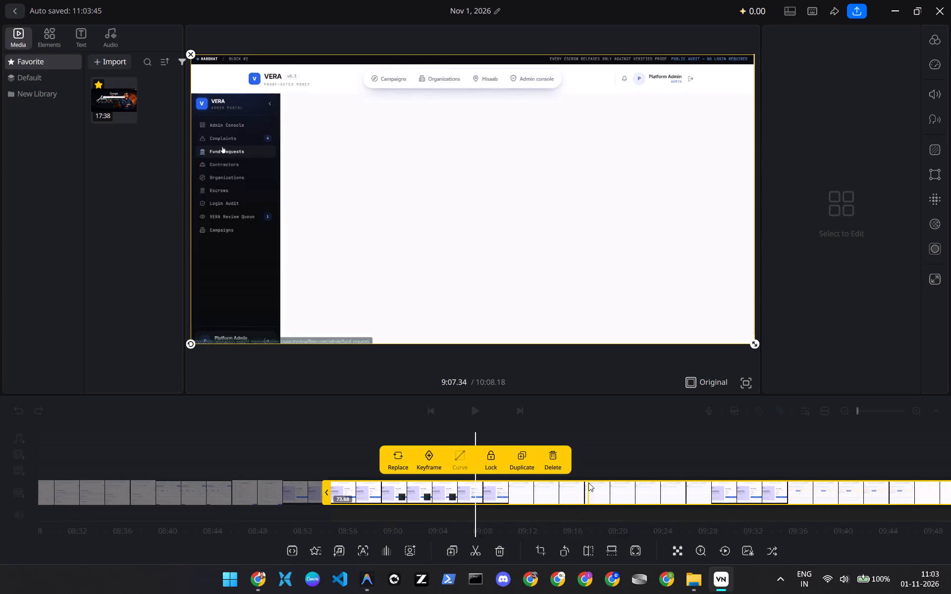
scroll(588, 483, left, 9)
scroll(588, 483, right, 2)
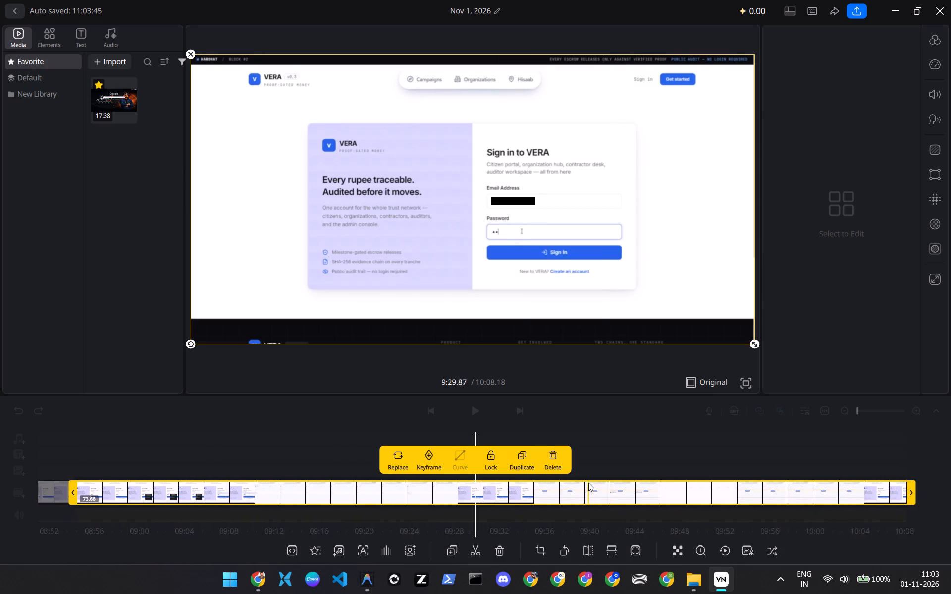
scroll(588, 483, right, 2)
scroll(588, 483, left, 4)
scroll(588, 483, right, 1)
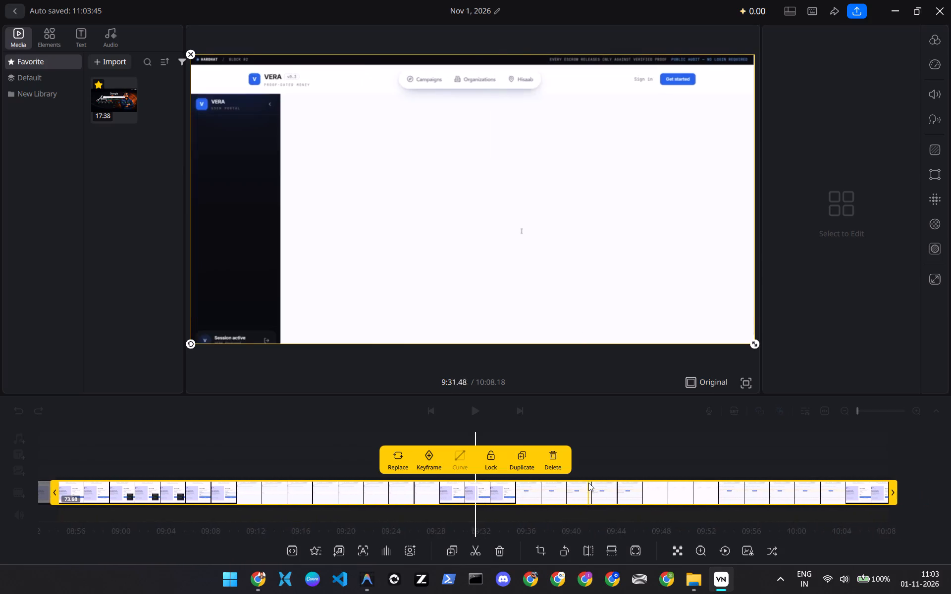
scroll(588, 483, right, 1)
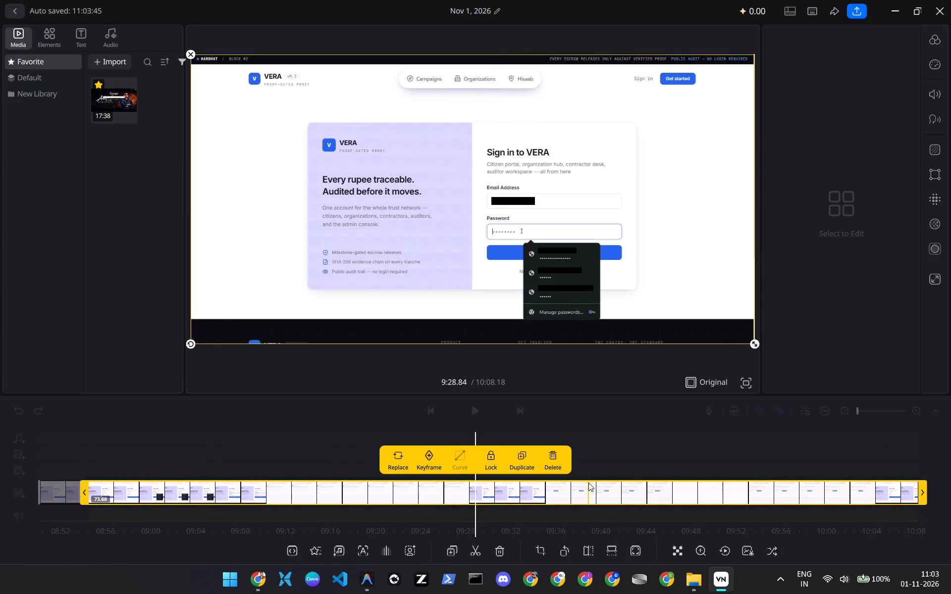
key(ctrl+b)
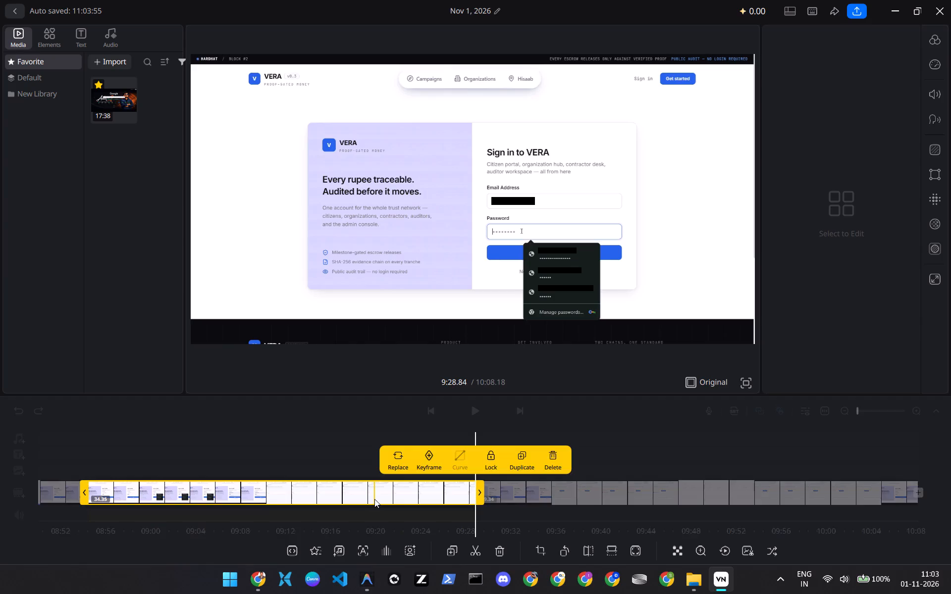
key(Delete)
Review the remaining footage from the Contractor Desk to the recording's end, and look back at the campaign milestones page around 8:32.
scroll(480, 501, left, 4)
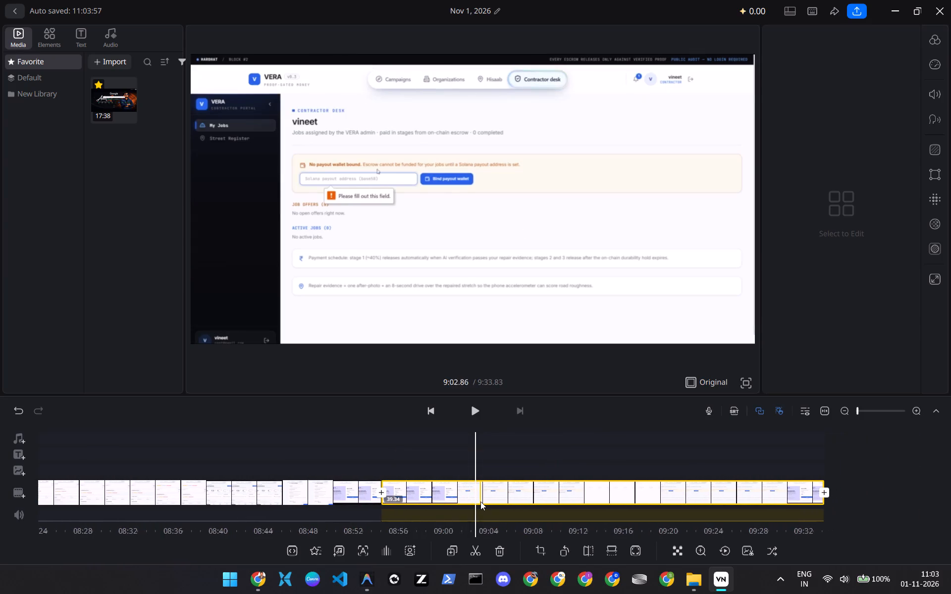
scroll(480, 501, left, 6)
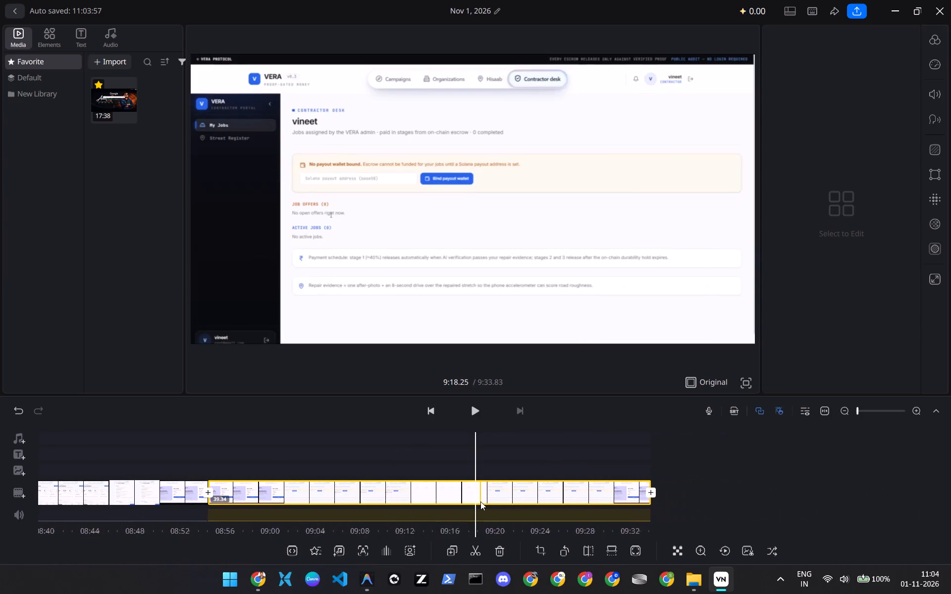
scroll(480, 501, left, 6)
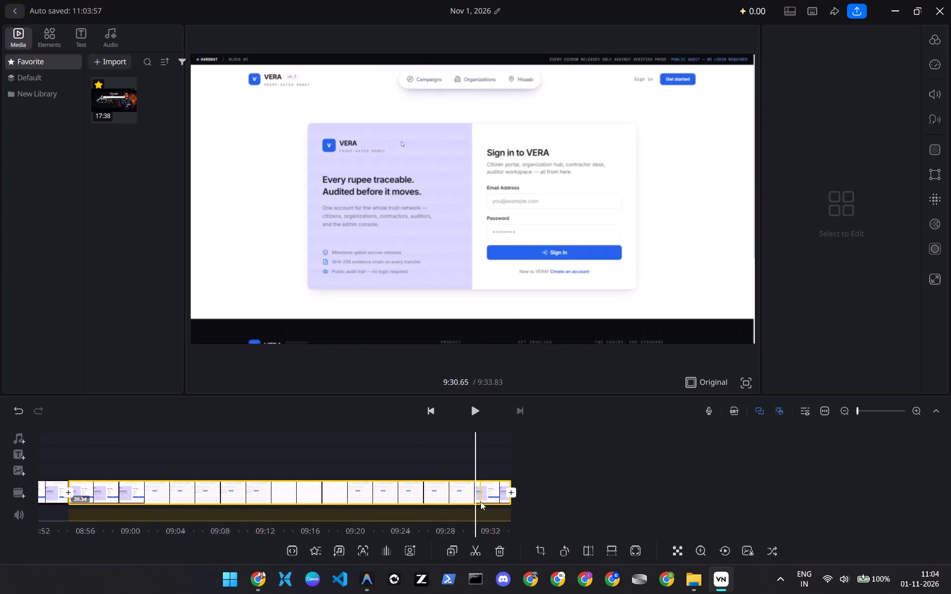
scroll(480, 501, left, 4)
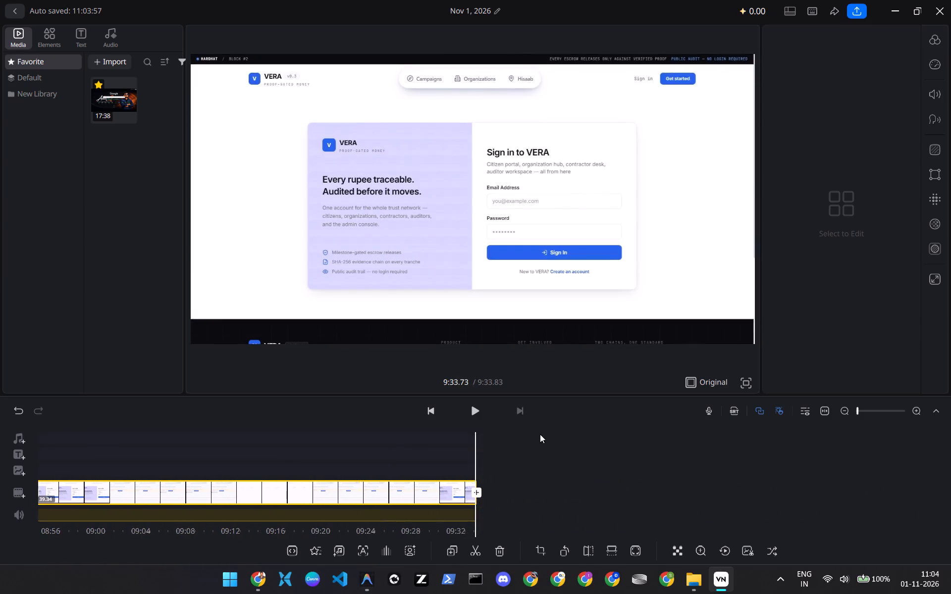
scroll(510, 454, right, 14)
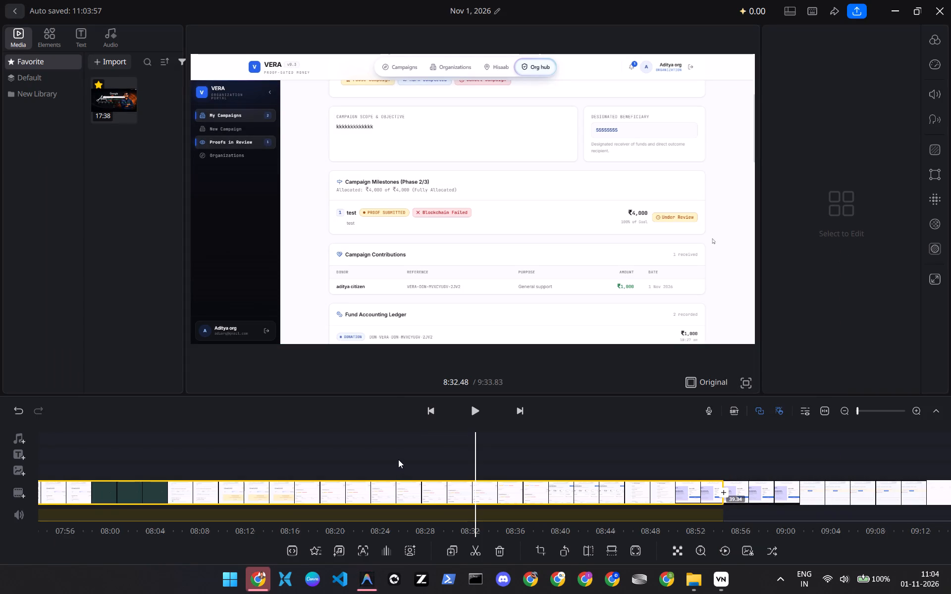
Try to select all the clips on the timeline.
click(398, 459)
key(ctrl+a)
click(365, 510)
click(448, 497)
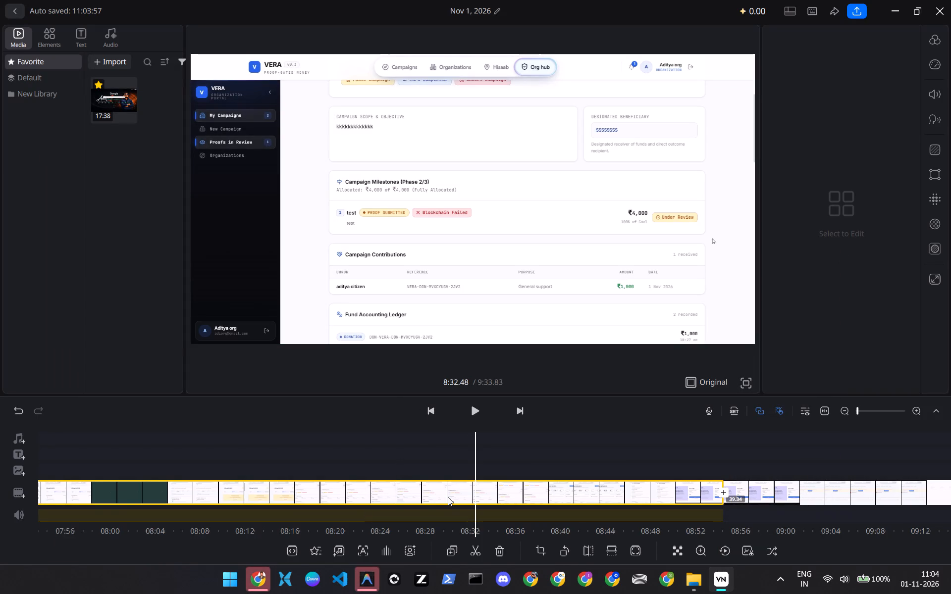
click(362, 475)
Review the trimmed timeline from the Contractor Desk footage back to the opening landing page and on to the first cuts around 1:04.
scroll(629, 473, left, 12)
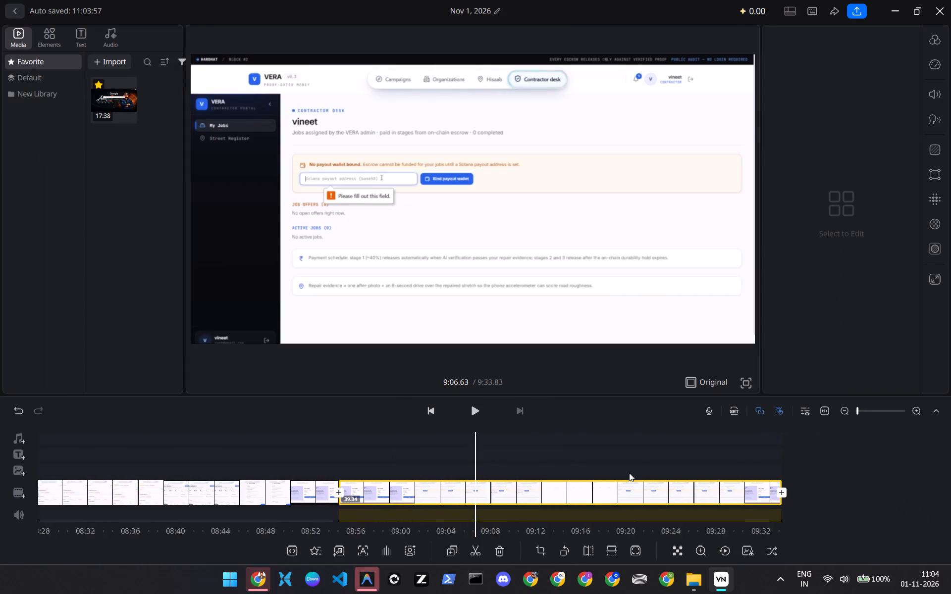
scroll(629, 473, left, 8)
scroll(629, 473, right, 13)
scroll(629, 473, right, 19)
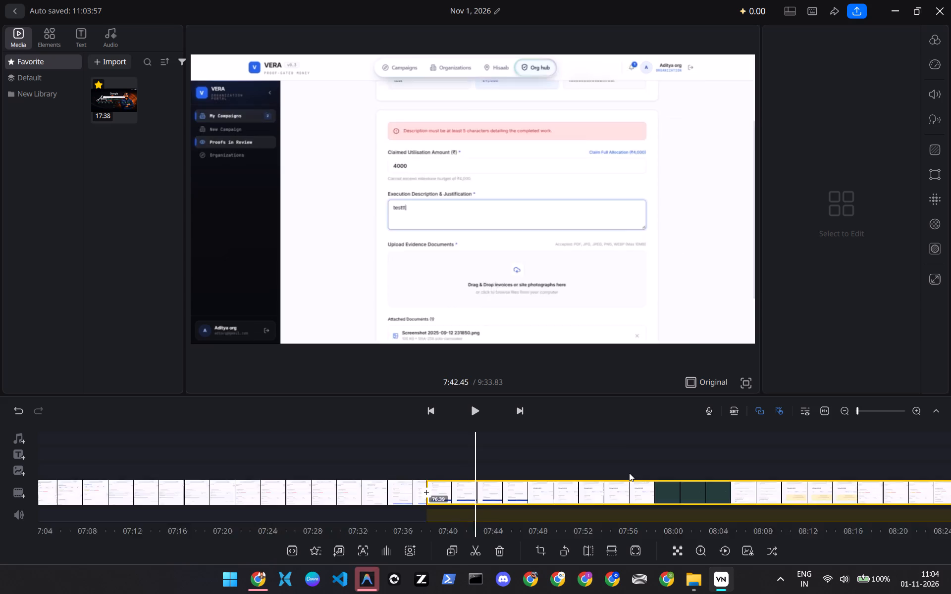
ctrl+scroll(629, 473, down, 14)
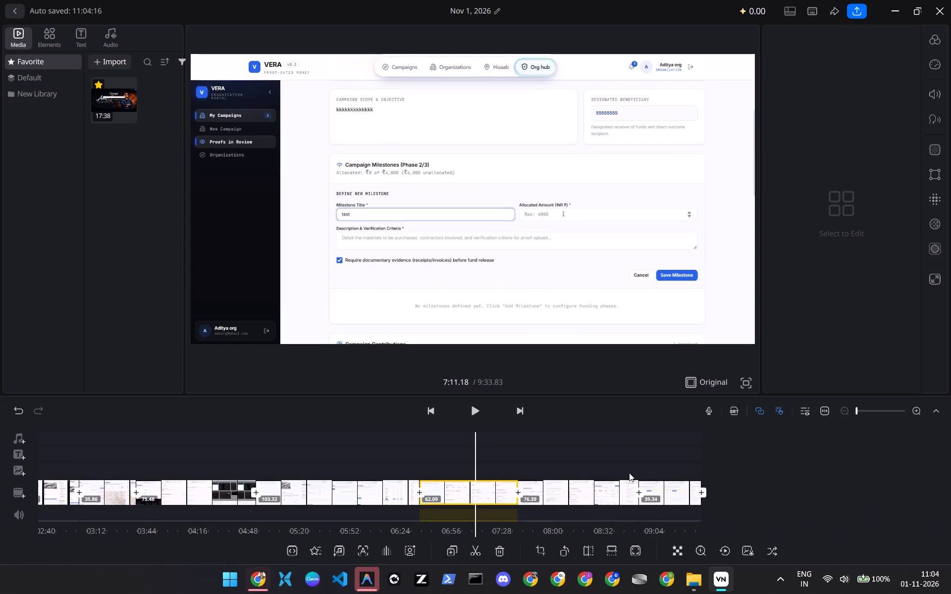
ctrl+scroll(629, 473, down, 1)
scroll(420, 528, right, 10)
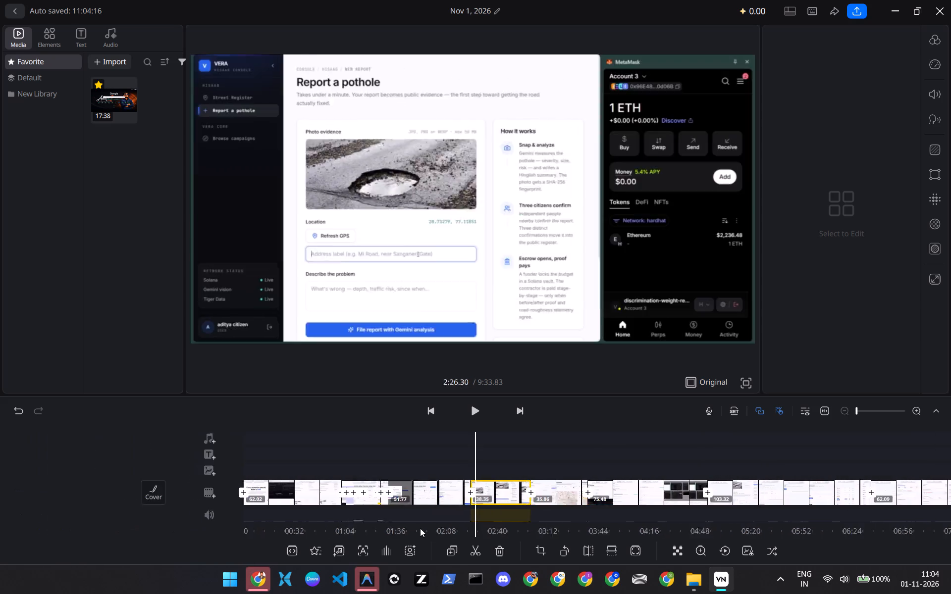
scroll(420, 528, right, 7)
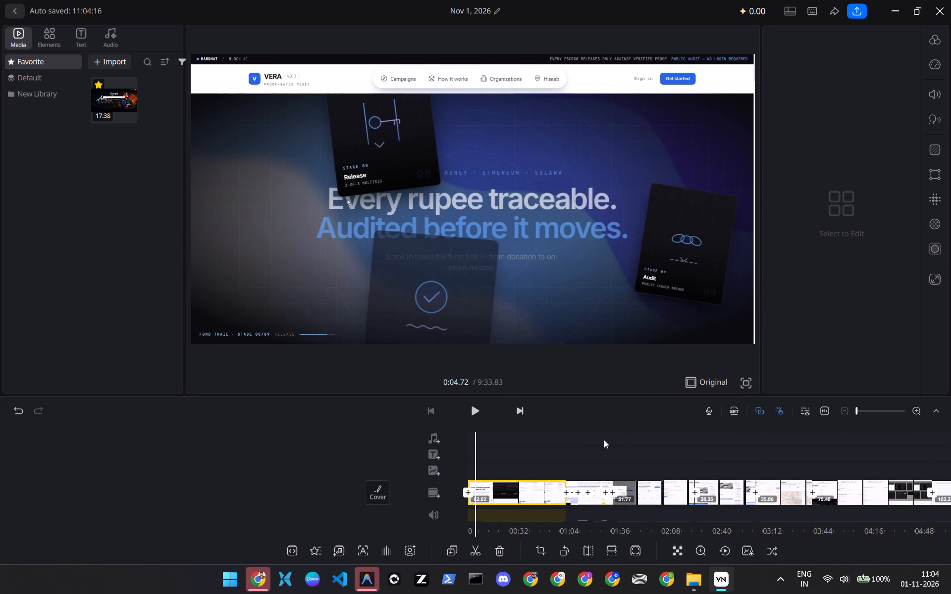
scroll(602, 443, right, 2)
scroll(602, 443, left, 5)
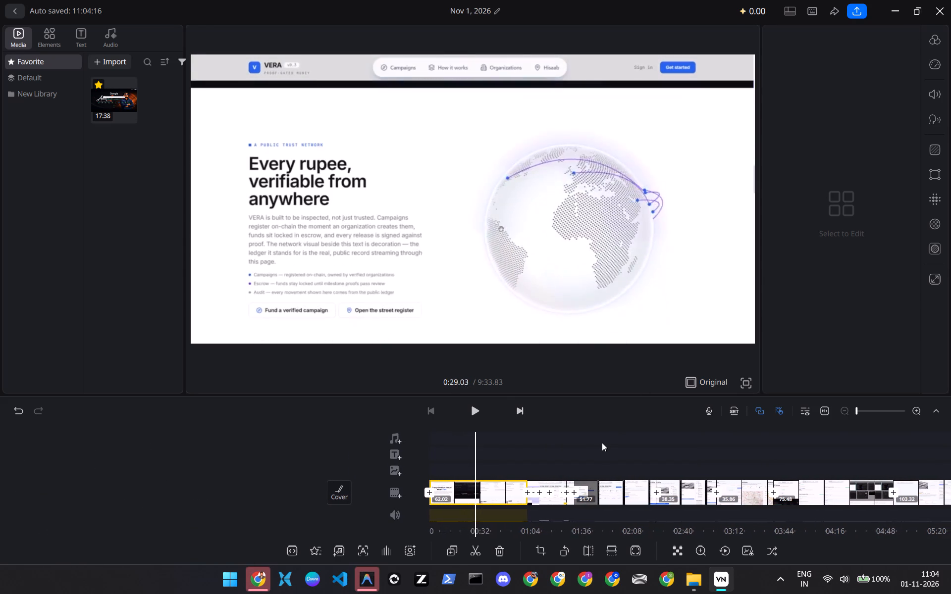
scroll(602, 443, left, 4)
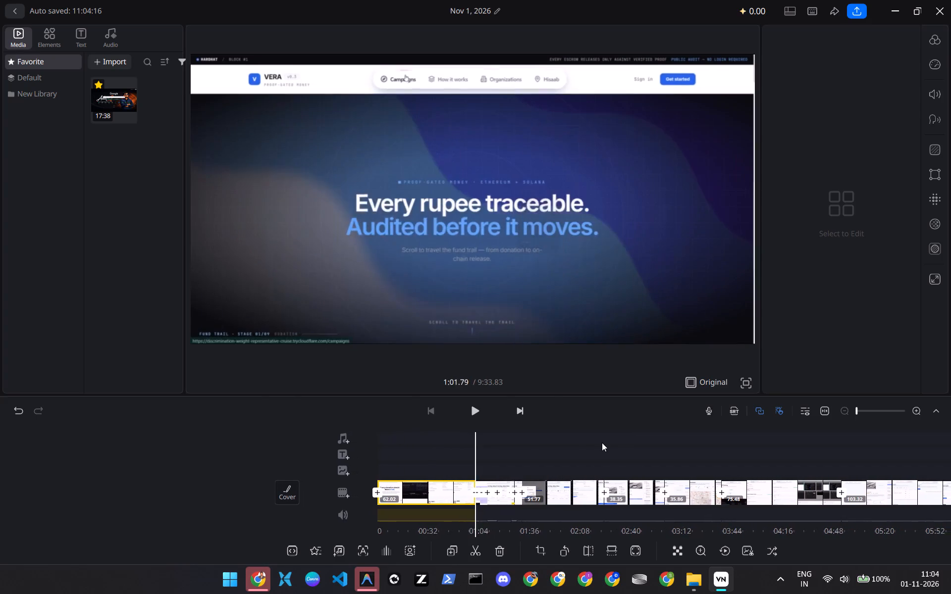
scroll(602, 443, left, 2)
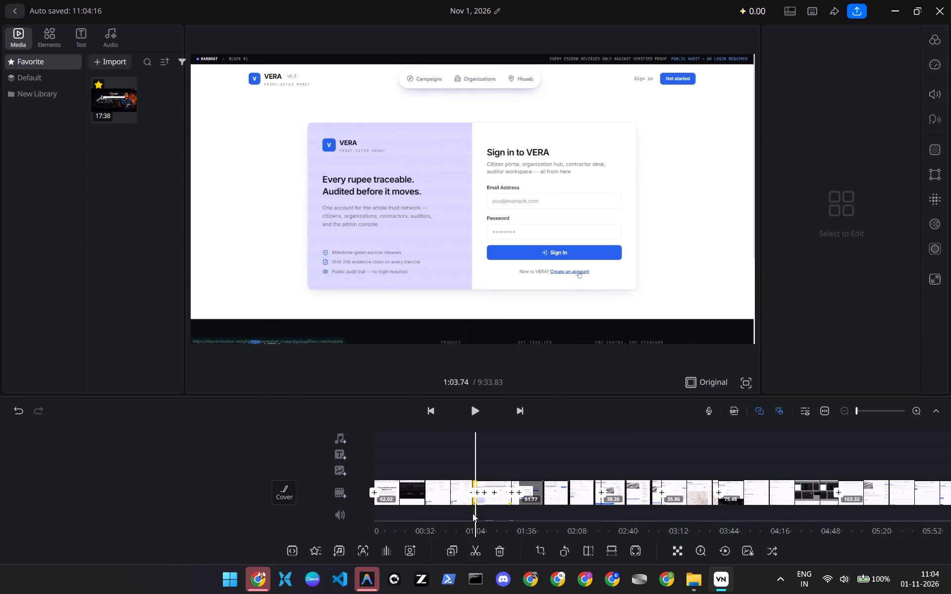
Examine the short clips between about 1:02 and 1:14, around the sign-in and wallet connection, and the transition setting at their cut.
drag(473, 513, 490, 508)
ctrl+scroll(490, 508, up, 3)
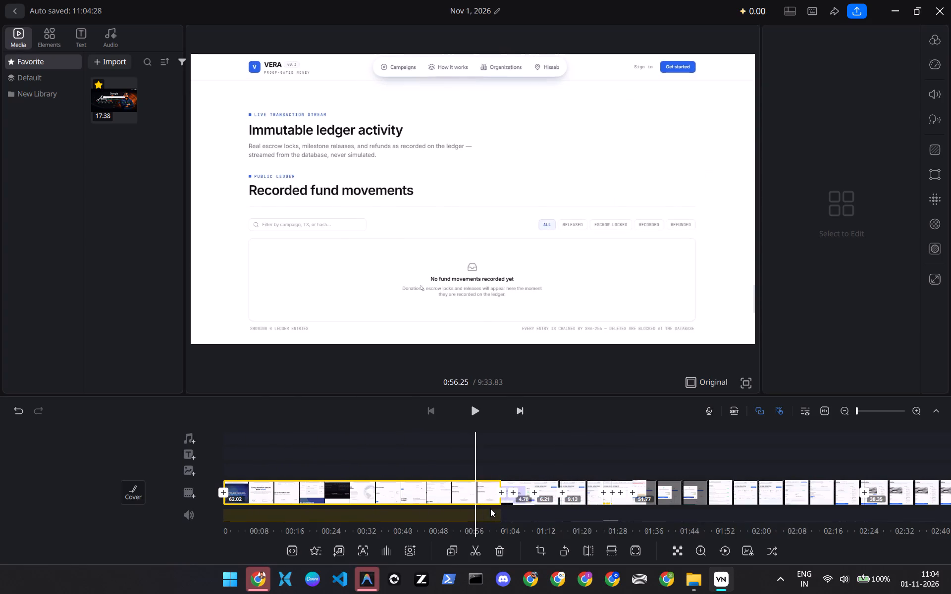
drag(507, 474, 519, 485)
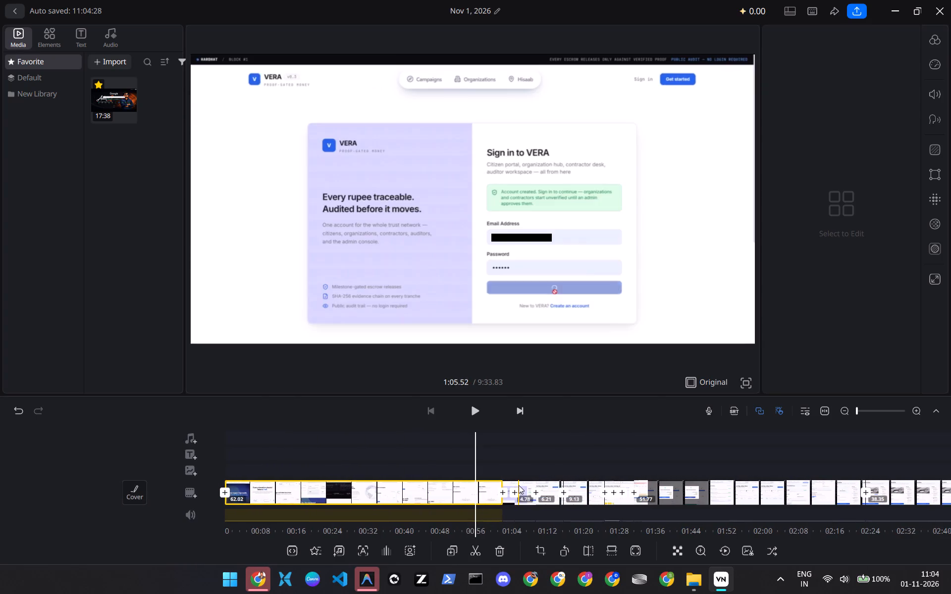
click(509, 482)
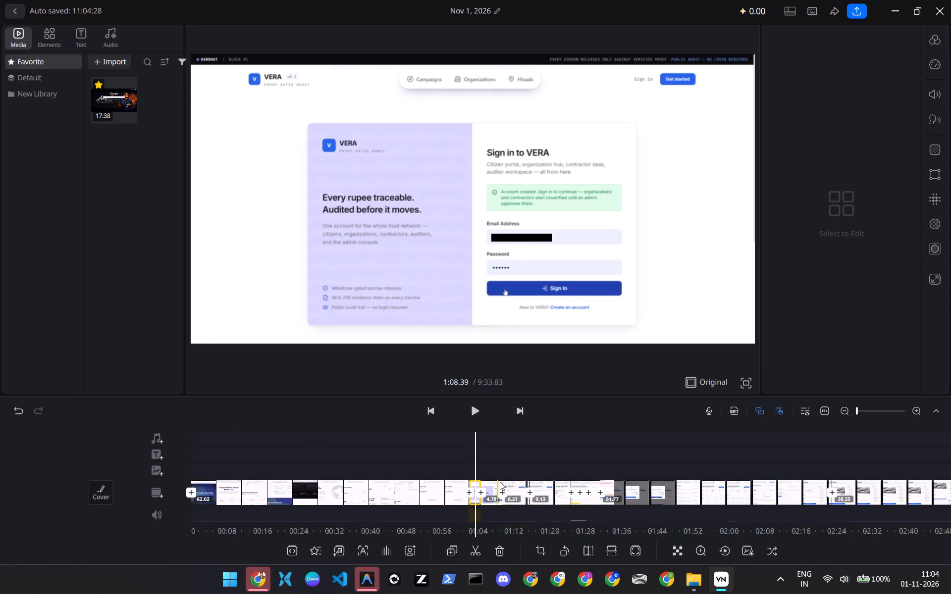
click(486, 470)
click(407, 500)
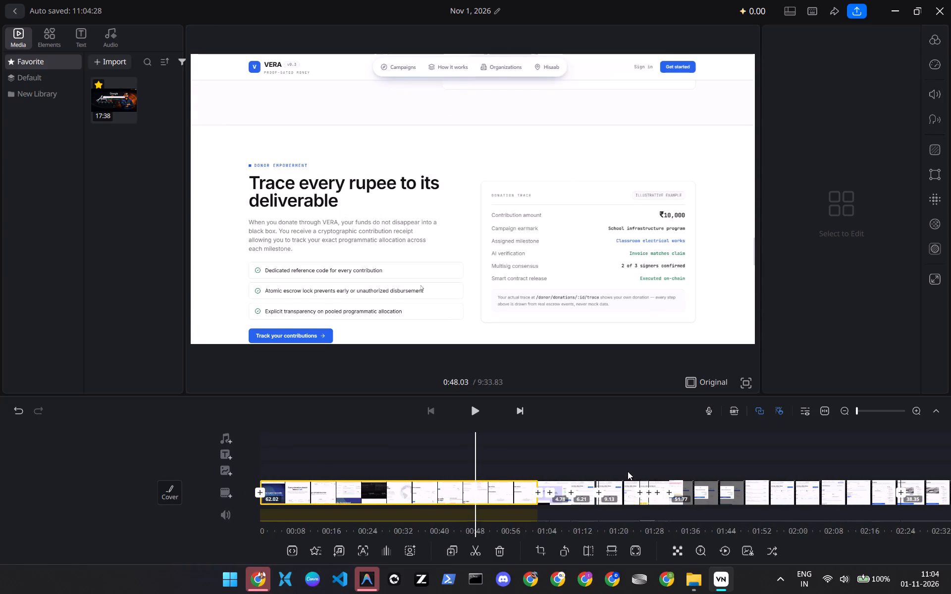
click(544, 485)
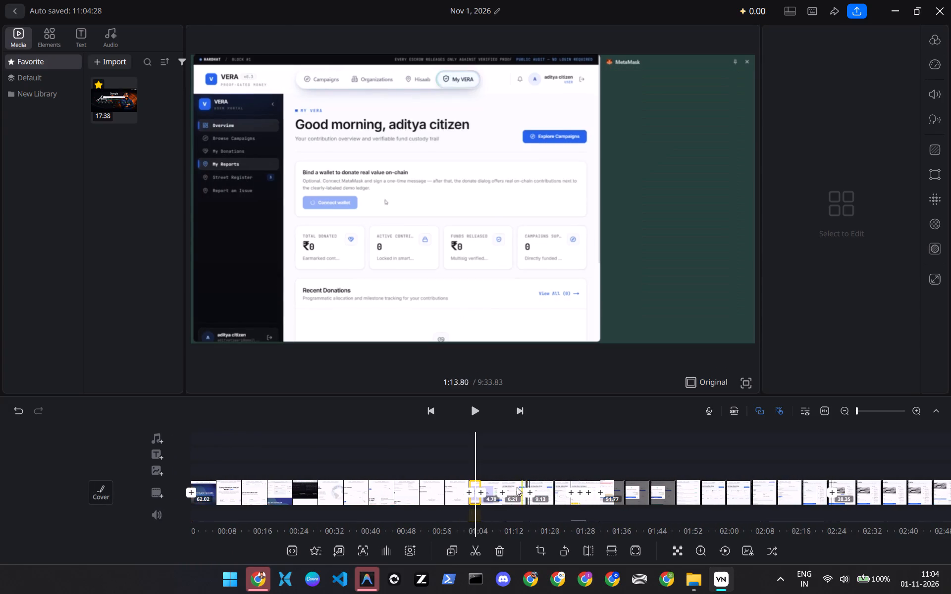
click(510, 486)
click(460, 488)
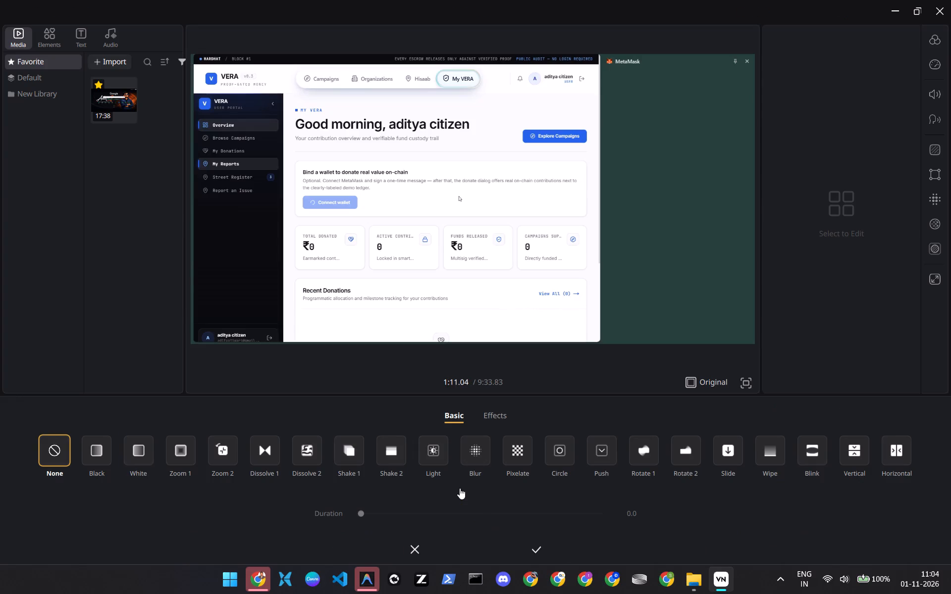